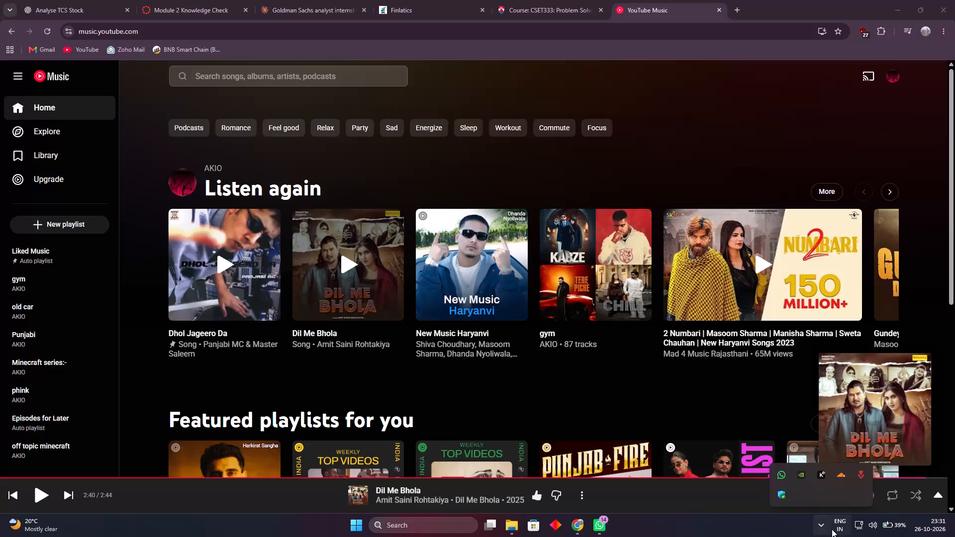
Resume playback of the song Dil Me Bhola in YouTube Music.
{"action": "left_click", "coordinate": [668, 116]}
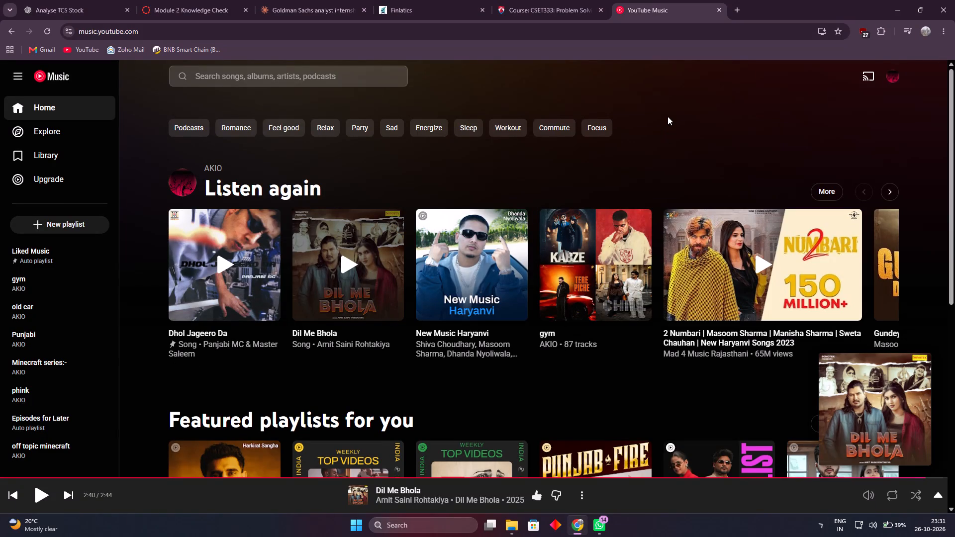
{"action": "key", "text": "space"}
Go to the CSET333 course page, skim its weekly sections and close the page.
{"action": "left_click", "coordinate": [559, 0]}
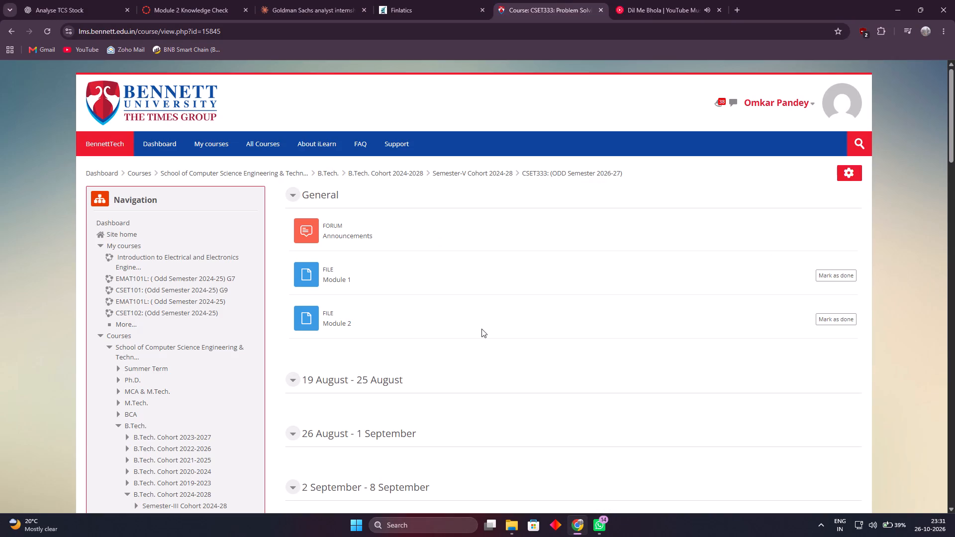
{"action": "scroll", "coordinate": [481, 329], "scroll_direction": "down", "scroll_amount": 8}
{"action": "key", "text": "ctrl+w"}
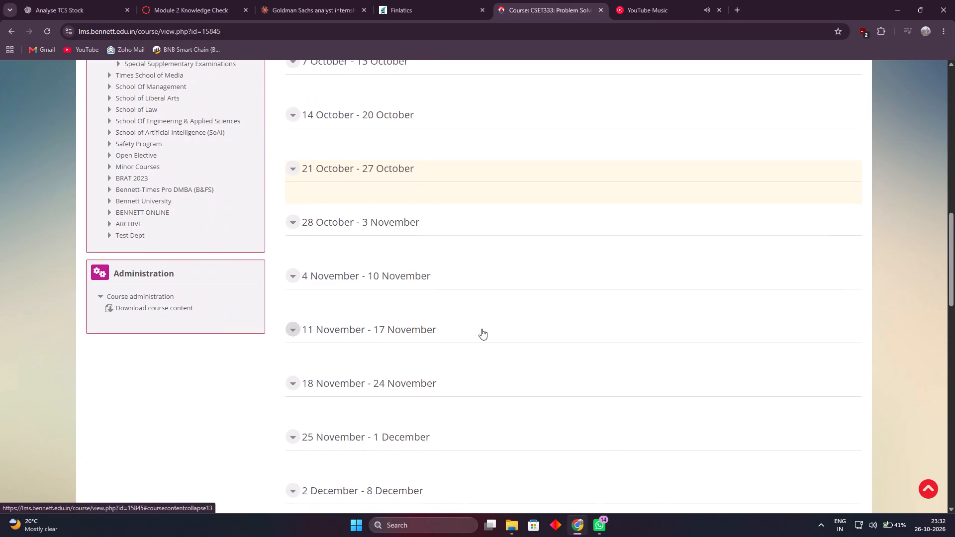
Switch to the Finlatics portfolio page and dismiss the floating Finscore badge.
{"action": "left_click", "coordinate": [450, 0]}
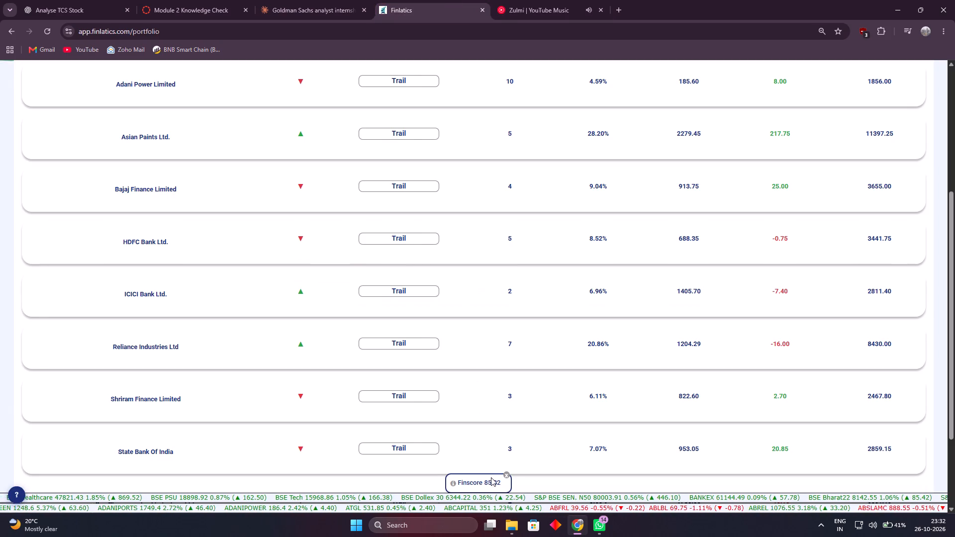
{"action": "left_click", "coordinate": [503, 474]}
{"action": "scroll", "coordinate": [571, 338], "scroll_direction": "up", "scroll_amount": 7}
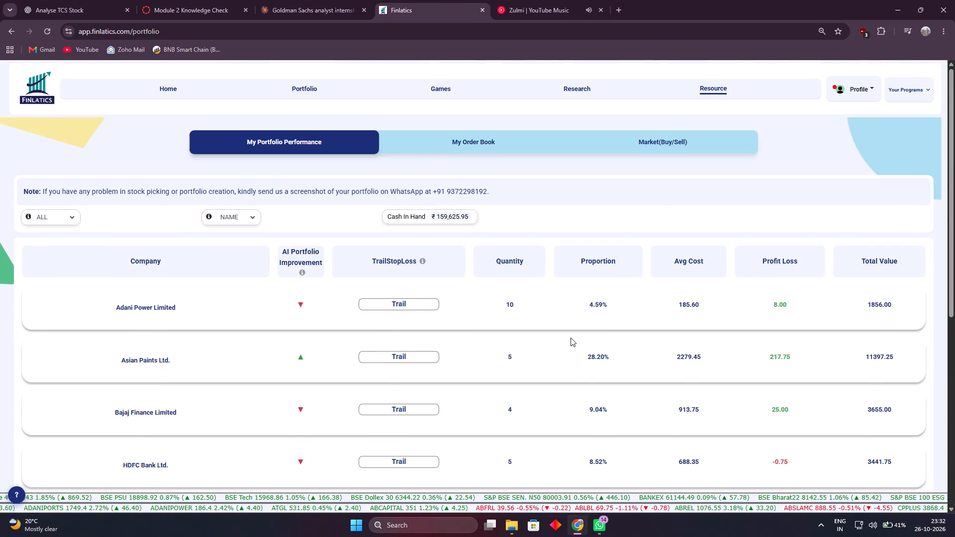
Open My Order Book in Finlatics to review the recently executed orders.
{"action": "left_click", "coordinate": [513, 151]}
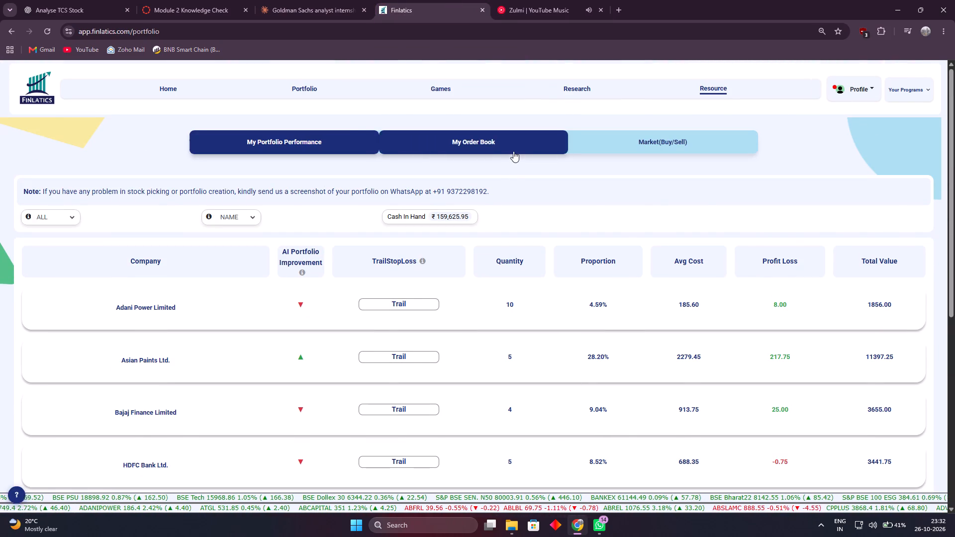
{"action": "left_click_drag", "start_coordinate": [954, 0], "coordinate": [692, 186]}
{"action": "left_click_drag", "start_coordinate": [954, 0], "coordinate": [878, 92]}
{"action": "left_click", "coordinate": [878, 92]}
{"action": "left_click", "coordinate": [878, 92]}
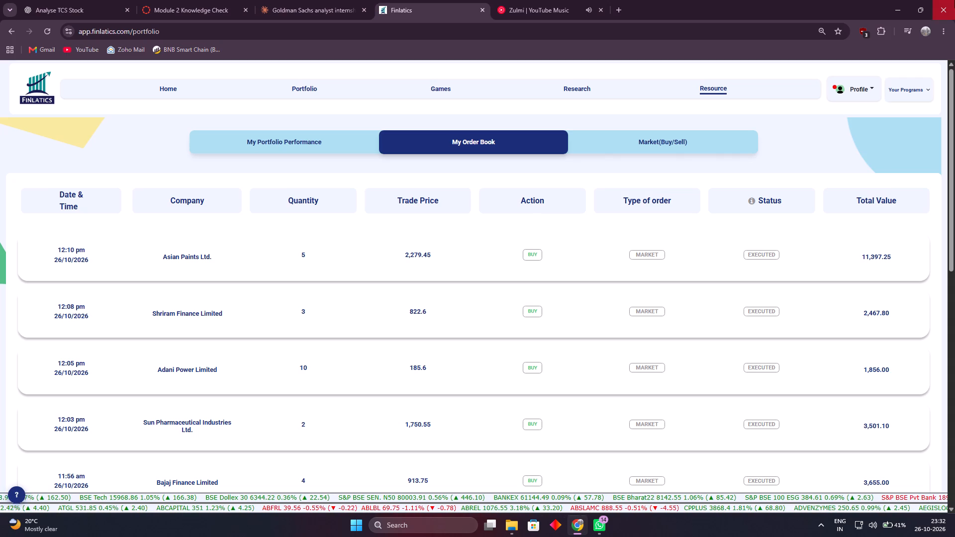
{"action": "left_click_drag", "start_coordinate": [954, 0], "coordinate": [841, 108]}
{"action": "left_click", "coordinate": [841, 108]}
{"action": "left_click_drag", "start_coordinate": [954, 0], "coordinate": [806, 129]}
{"action": "left_click", "coordinate": [806, 129]}
Open the Market (Buy/Sell) view and look through the full list of large-cap stocks.
{"action": "left_click", "coordinate": [625, 158]}
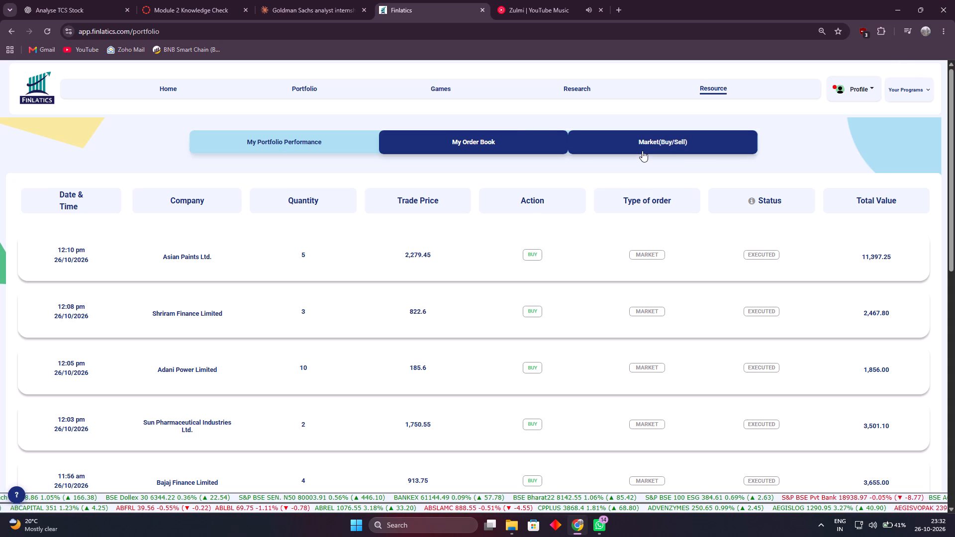
{"action": "left_click", "coordinate": [642, 151]}
{"action": "left_click_drag", "start_coordinate": [954, 0], "coordinate": [818, 134]}
{"action": "left_click", "coordinate": [818, 134]}
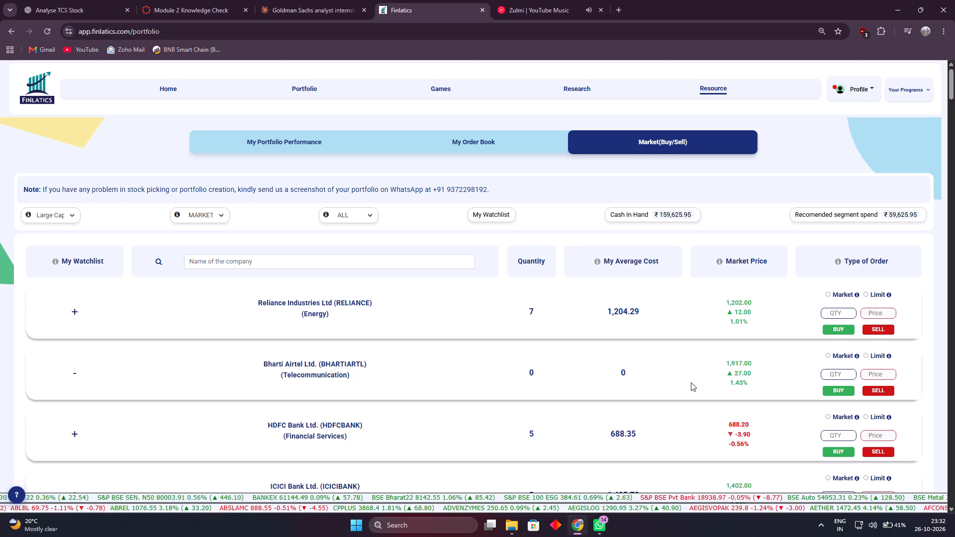
{"action": "scroll", "coordinate": [691, 382], "scroll_direction": "down", "scroll_amount": 3}
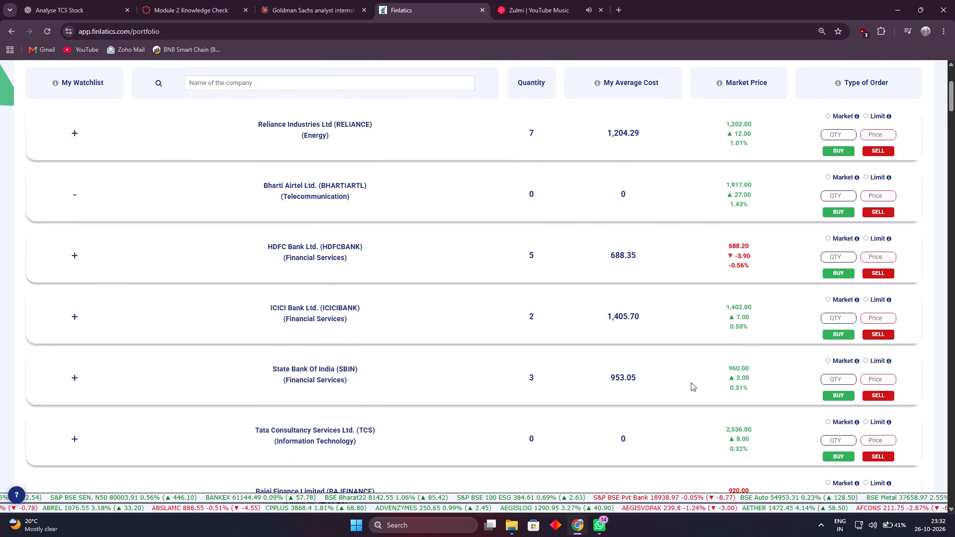
{"action": "scroll", "coordinate": [691, 382], "scroll_direction": "down", "scroll_amount": 13}
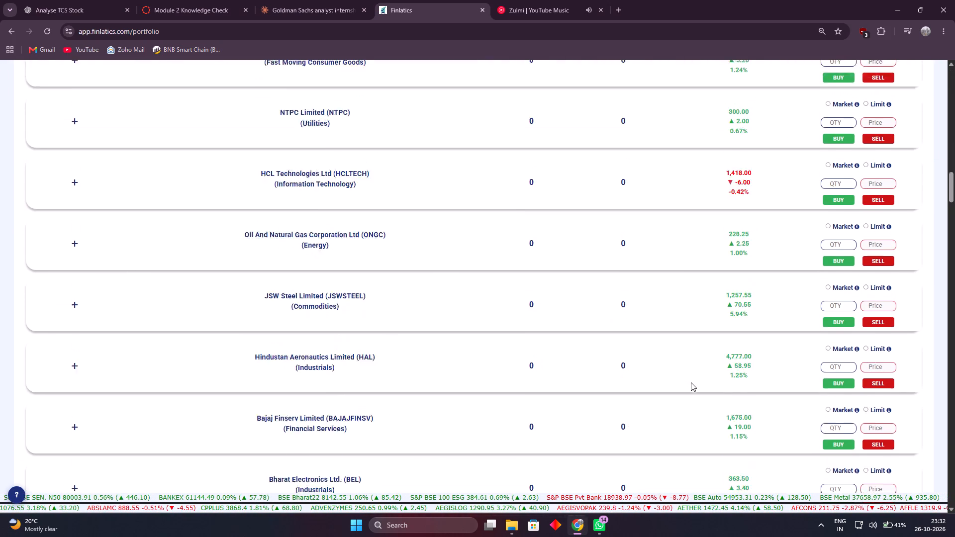
{"action": "scroll", "coordinate": [691, 382], "scroll_direction": "down", "scroll_amount": 12}
{"action": "scroll", "coordinate": [691, 382], "scroll_direction": "down", "scroll_amount": 20}
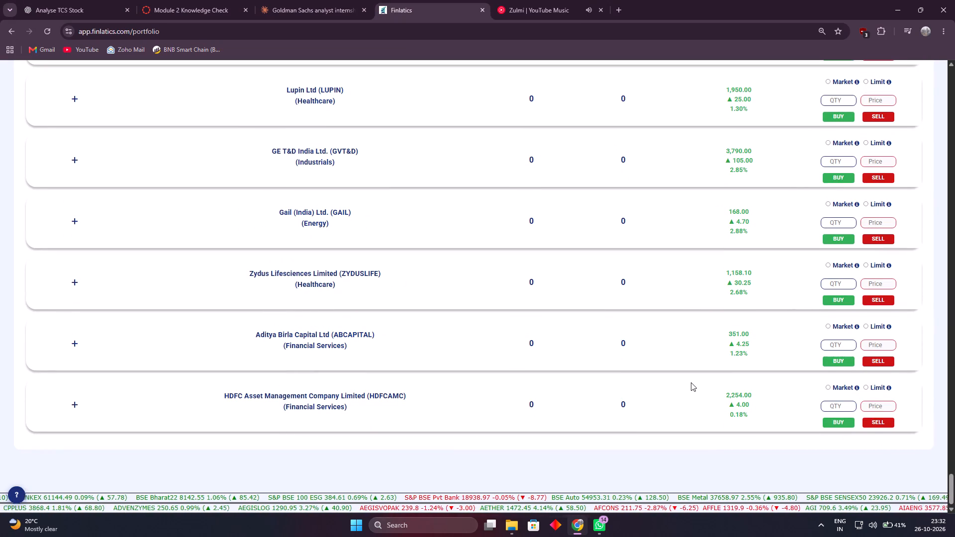
{"action": "scroll", "coordinate": [691, 382], "scroll_direction": "up", "scroll_amount": 20}
{"action": "scroll", "coordinate": [691, 382], "scroll_direction": "up", "scroll_amount": 2}
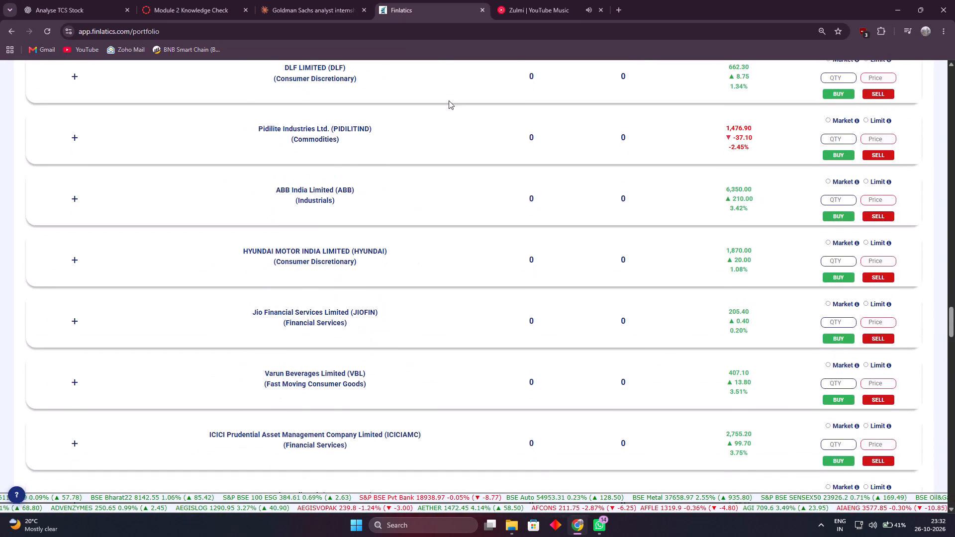
{"action": "scroll", "coordinate": [449, 100], "scroll_direction": "up", "scroll_amount": 14}
{"action": "scroll", "coordinate": [449, 100], "scroll_direction": "up", "scroll_amount": 9}
{"action": "scroll", "coordinate": [340, 179], "scroll_direction": "up", "scroll_amount": 11}
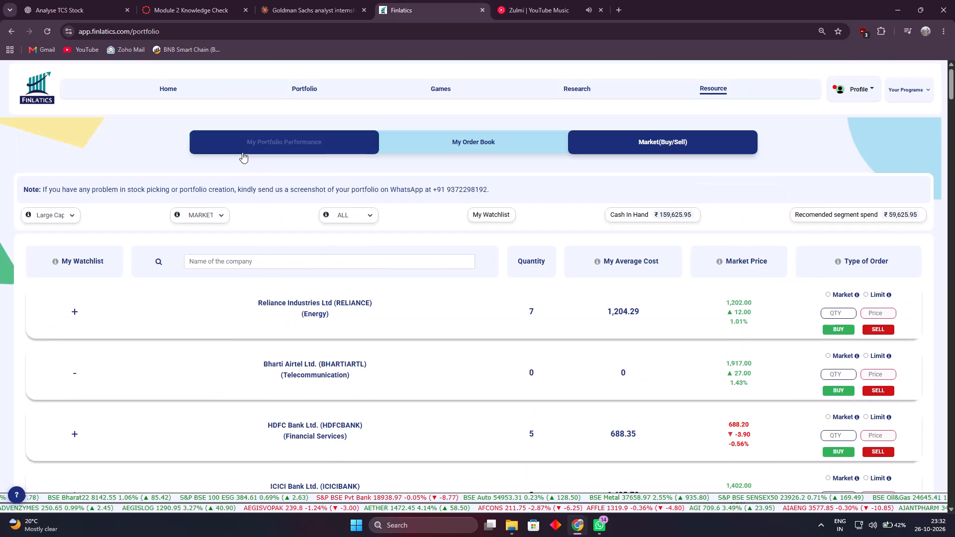
Return to My Portfolio Performance and review all holdings, with their proportions and profit or loss.
{"action": "left_click", "coordinate": [242, 152]}
{"action": "scroll", "coordinate": [368, 370], "scroll_direction": "down", "scroll_amount": 3}
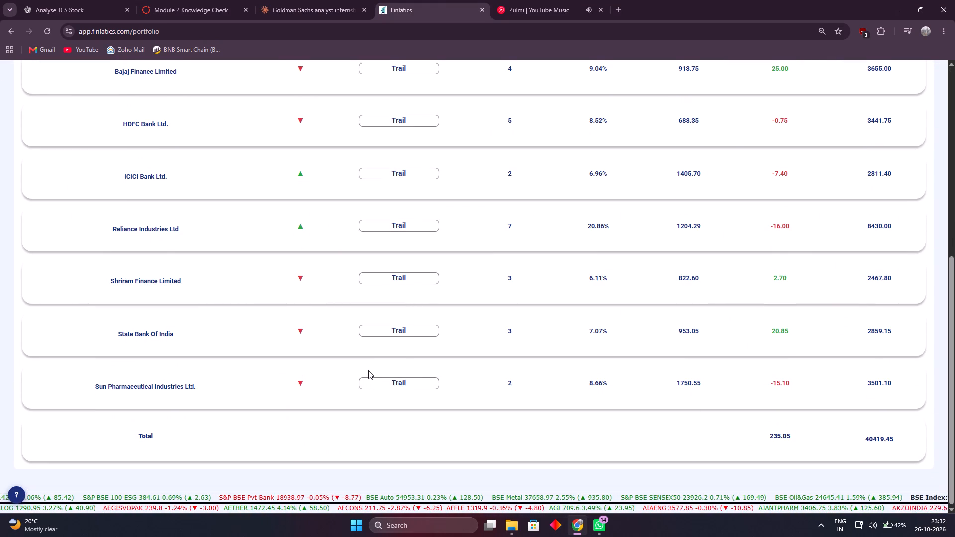
{"action": "scroll", "coordinate": [368, 370], "scroll_direction": "up", "scroll_amount": 2}
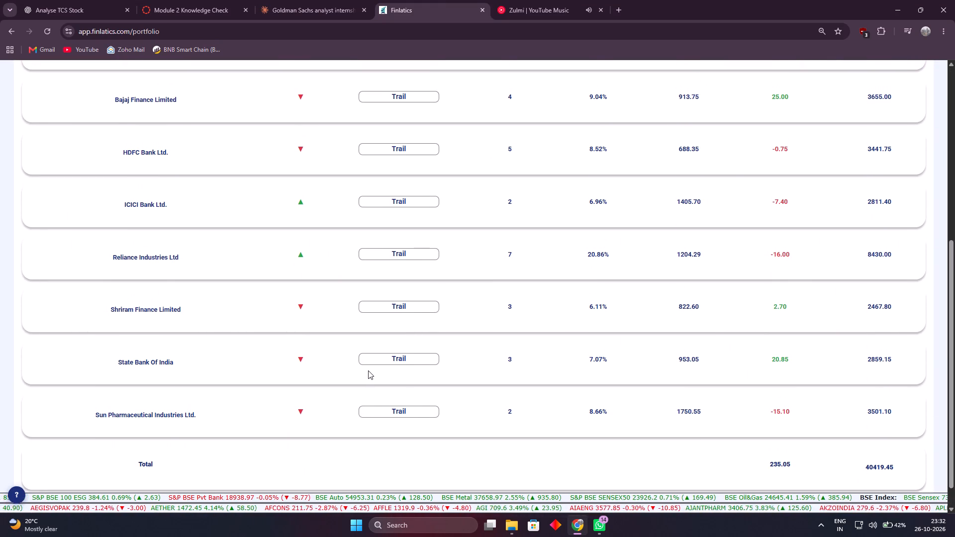
{"action": "scroll", "coordinate": [368, 370], "scroll_direction": "up", "scroll_amount": 1}
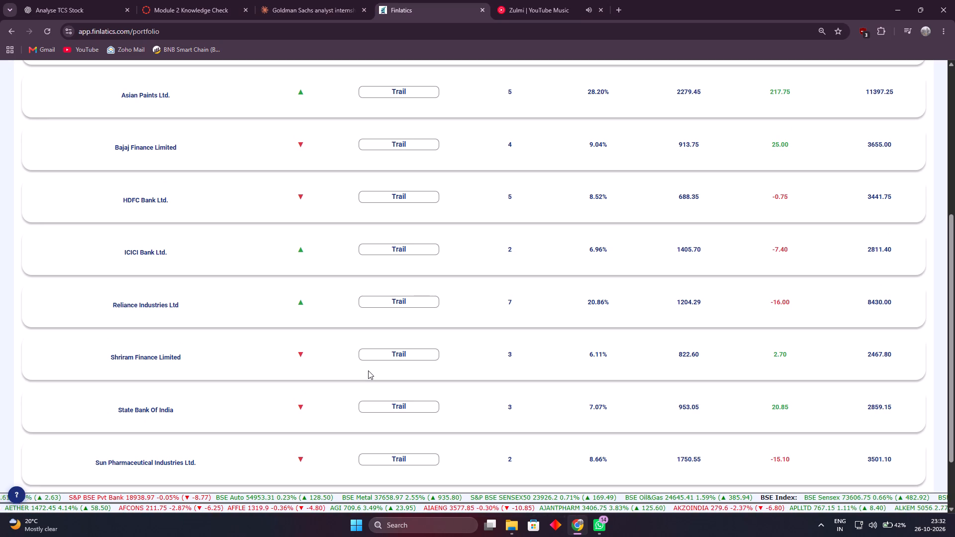
{"action": "scroll", "coordinate": [368, 370], "scroll_direction": "up", "scroll_amount": 4}
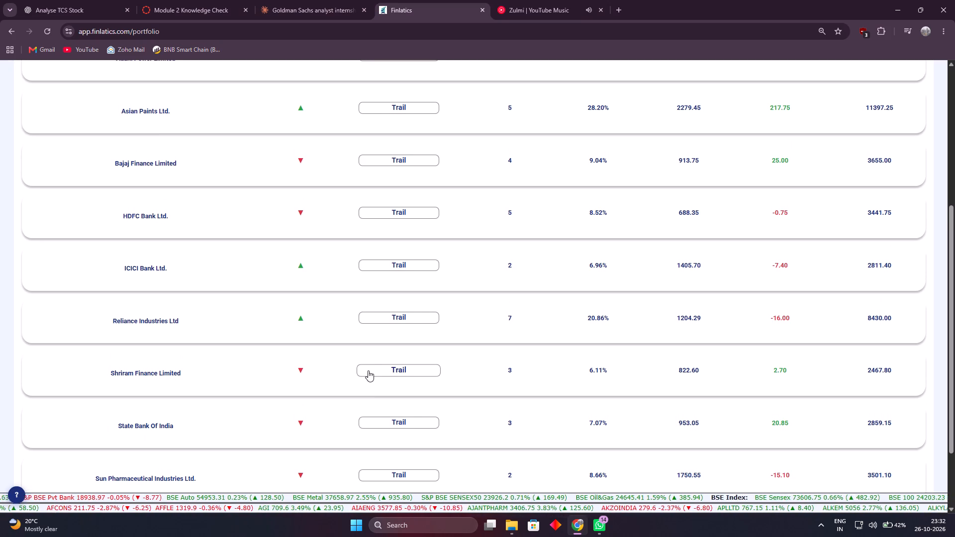
{"action": "scroll", "coordinate": [368, 370], "scroll_direction": "up", "scroll_amount": 4}
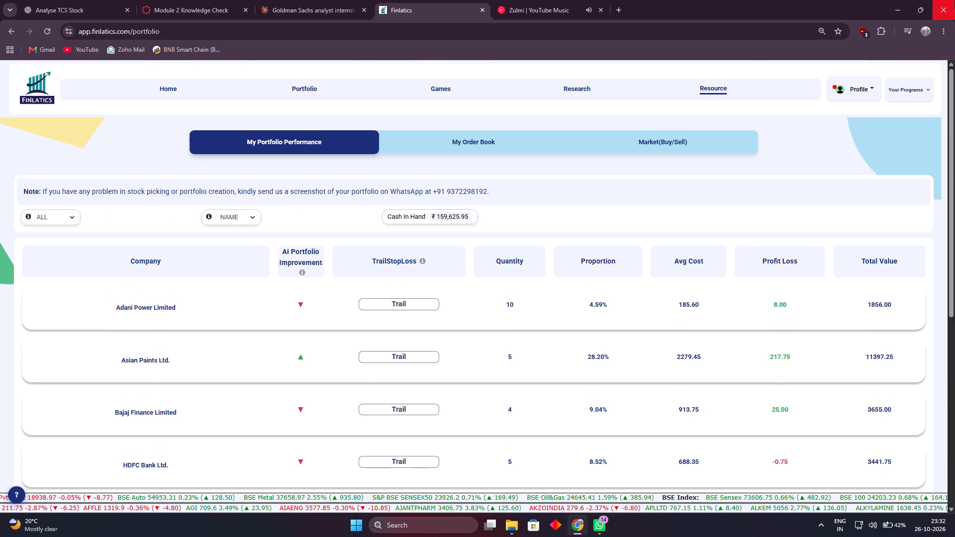
{"action": "left_click_drag", "start_coordinate": [954, 0], "coordinate": [722, 178]}
{"action": "left_click", "coordinate": [722, 178]}
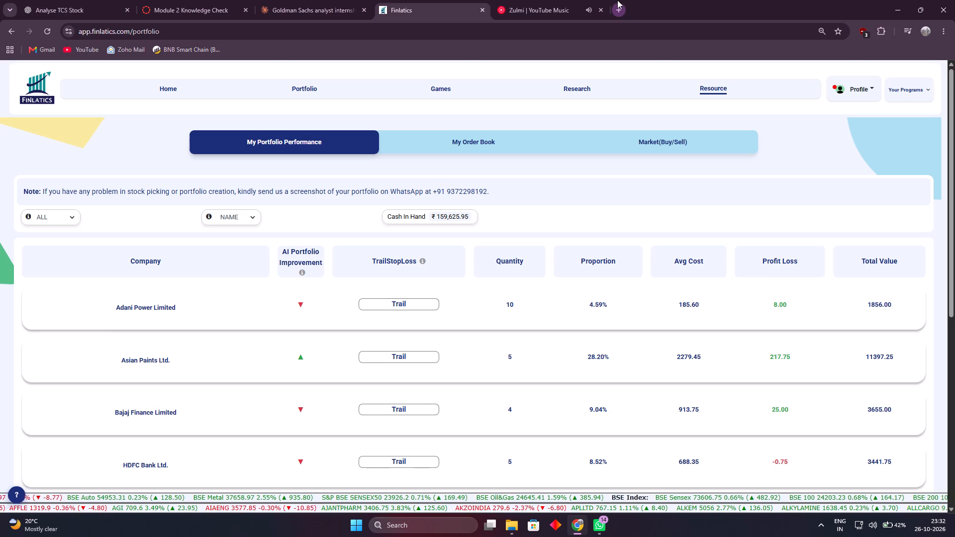
Launch Word and TradingView.
{"action": "type", "text": "do"}
{"action": "key", "text": "BackSpace"}
{"action": "key", "text": "BackSpace"}
{"action": "type", "text": "word"}
{"action": "key", "text": "Return"}
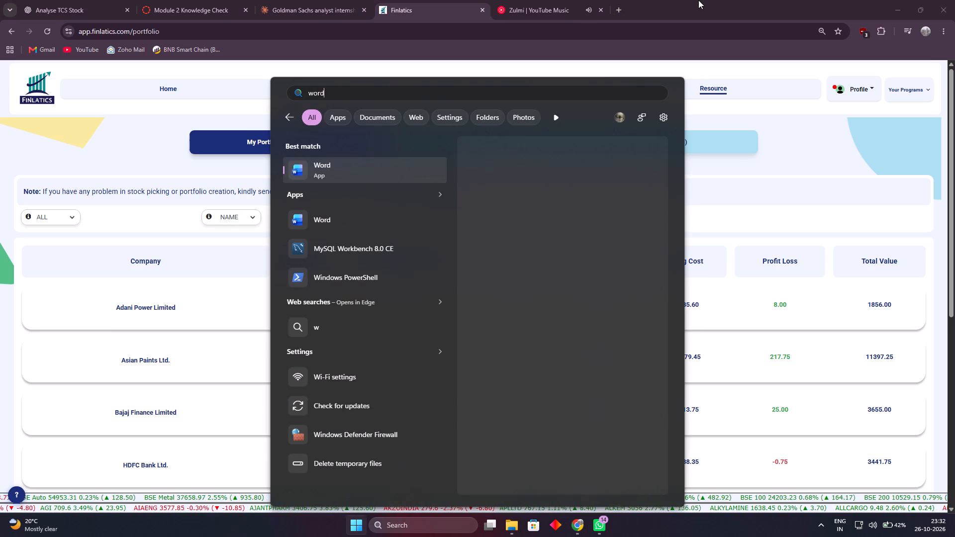
{"action": "type", "text": "trad"}
{"action": "key", "text": "Return"}
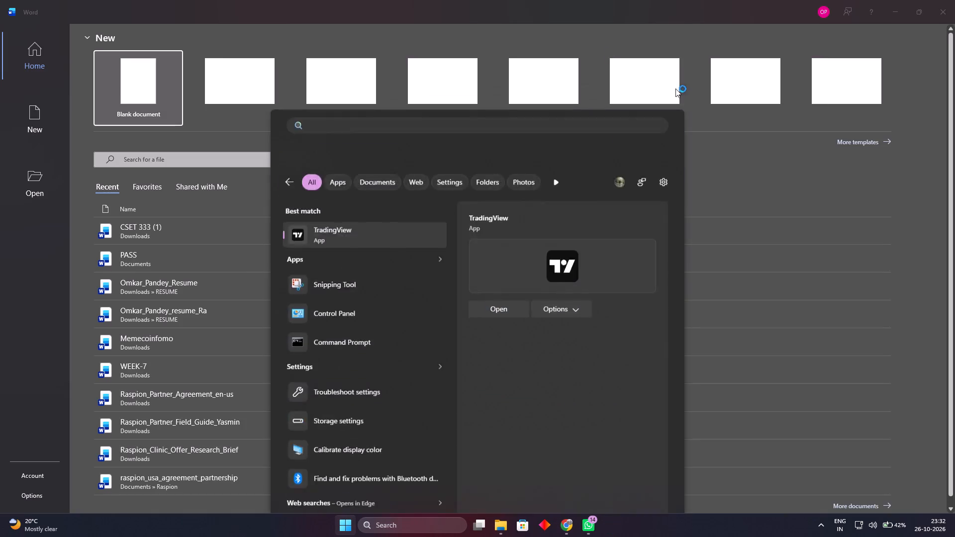
Create a blank Word document and start its first line with "26ht October my 7 trades why did".
{"action": "left_click", "coordinate": [163, 95]}
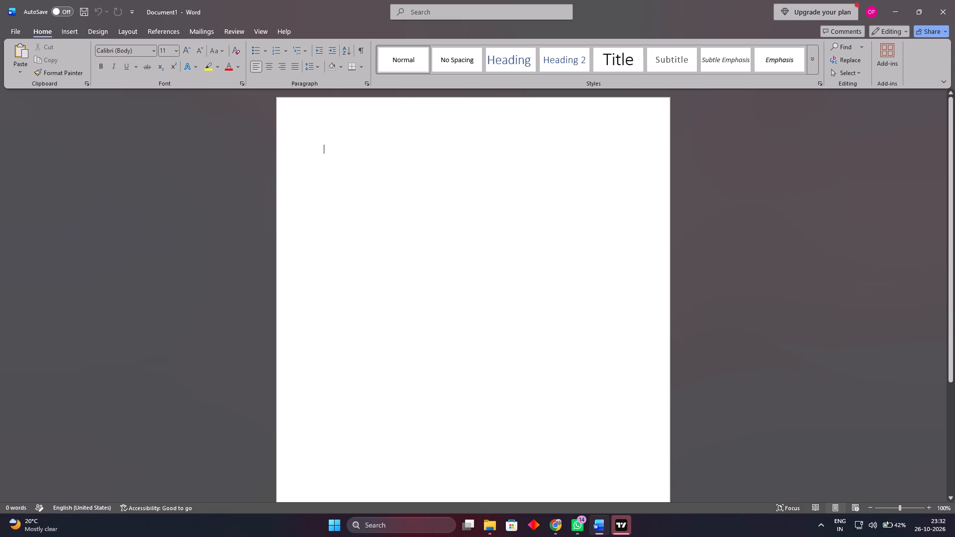
{"action": "type", "text": "21"}
{"action": "key", "text": "BackSpace"}
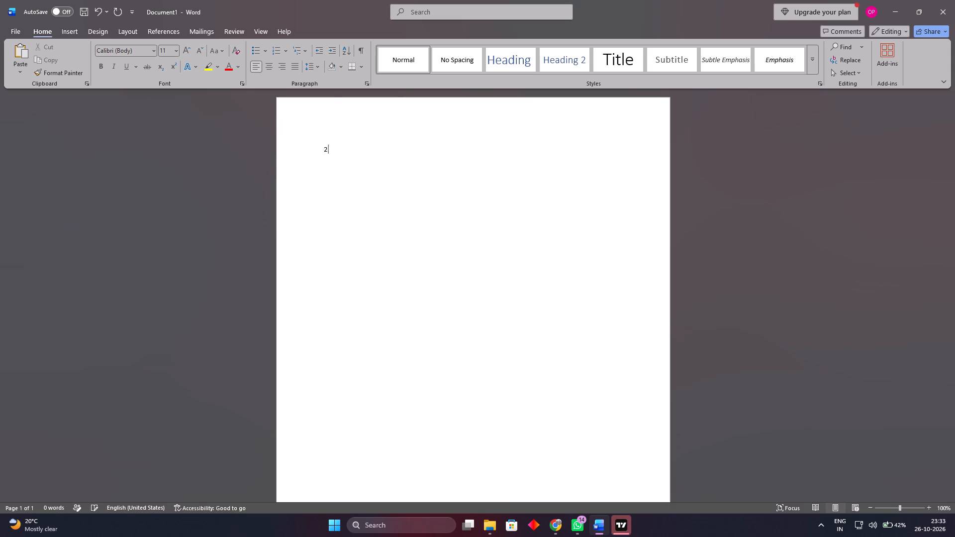
{"action": "type", "text": "ht october s"}
{"action": "key", "text": "BackSpace"}
{"action": "type", "text": "wh"}
{"action": "key", "text": "BackSpace"}
{"action": "key", "text": "BackSpace"}
{"action": "type", "text": "my 7 trades why did"}
{"action": "key", "text": "space"}
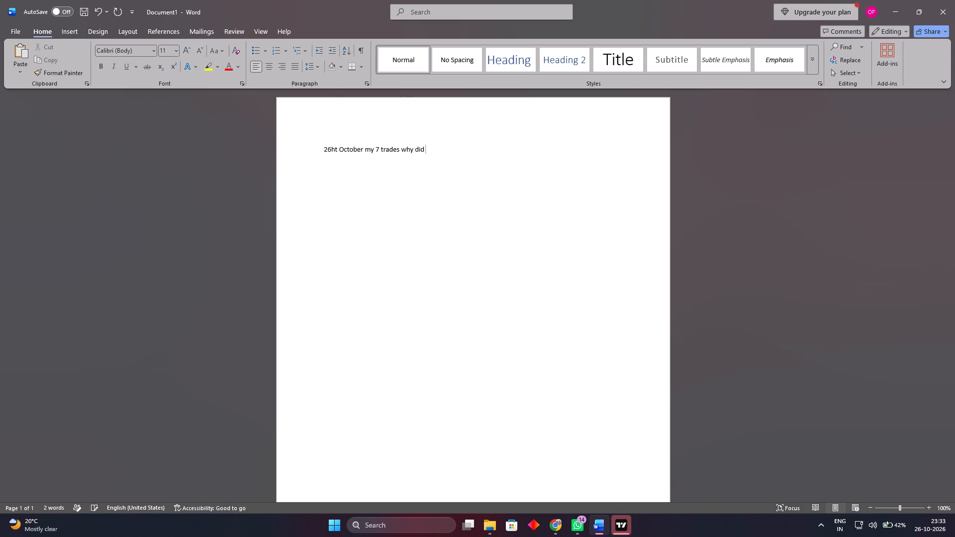
Delete "7 trades why did" from the first line, keeping "26ht October my".
{"action": "key", "text": "BackSpace"}
{"action": "key", "text": "BackSpace"}
{"action": "key", "text": "BackSpace"}
{"action": "key", "text": "BackSpace"}
{"action": "key", "text": "BackSpace"}
{"action": "key", "text": "BackSpace"}
{"action": "key", "text": "BackSpace"}
{"action": "key", "text": "BackSpace"}
{"action": "key", "text": "BackSpace"}
{"action": "key", "text": "BackSpace"}
{"action": "key", "text": "BackSpace"}
{"action": "key", "text": "BackSpace"}
{"action": "key", "text": "BackSpace"}
{"action": "key", "text": "BackSpace"}
{"action": "key", "text": "BackSpace"}
{"action": "key", "text": "BackSpace"}
{"action": "key", "text": "BackSpace"}
Check the Finlatics holdings and complete the Word line with "6 trades out of 8 trades why did I go for it", followed by a new line.
{"action": "key", "text": "alt+Tab"}
{"action": "scroll", "coordinate": [385, 266], "scroll_direction": "down", "scroll_amount": 4}
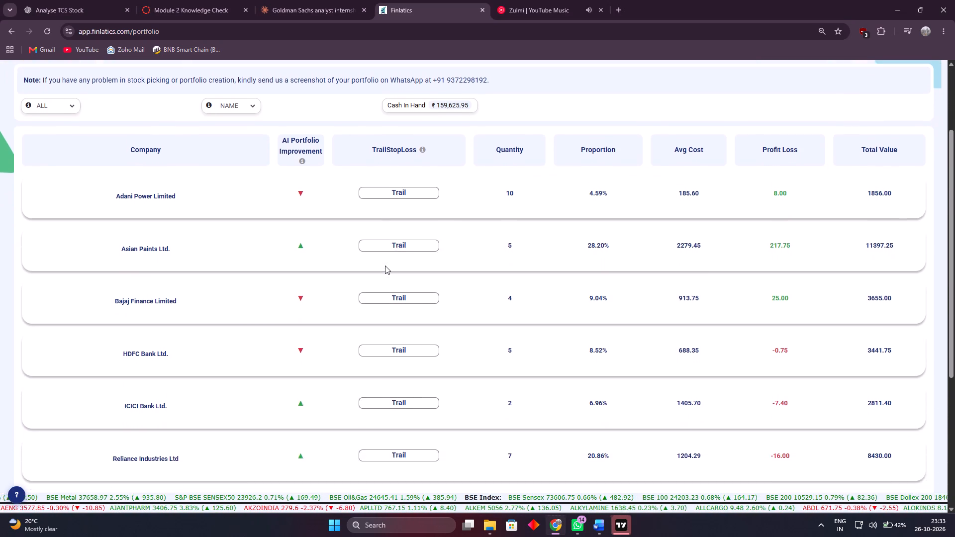
{"action": "scroll", "coordinate": [385, 266], "scroll_direction": "down", "scroll_amount": 5}
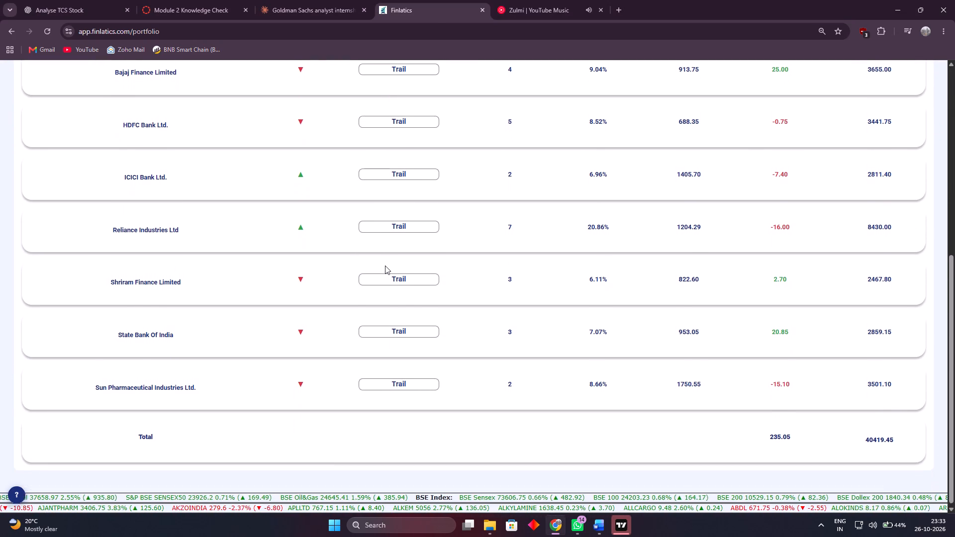
{"action": "key", "text": "alt+Tab"}
{"action": "key", "text": "6"}
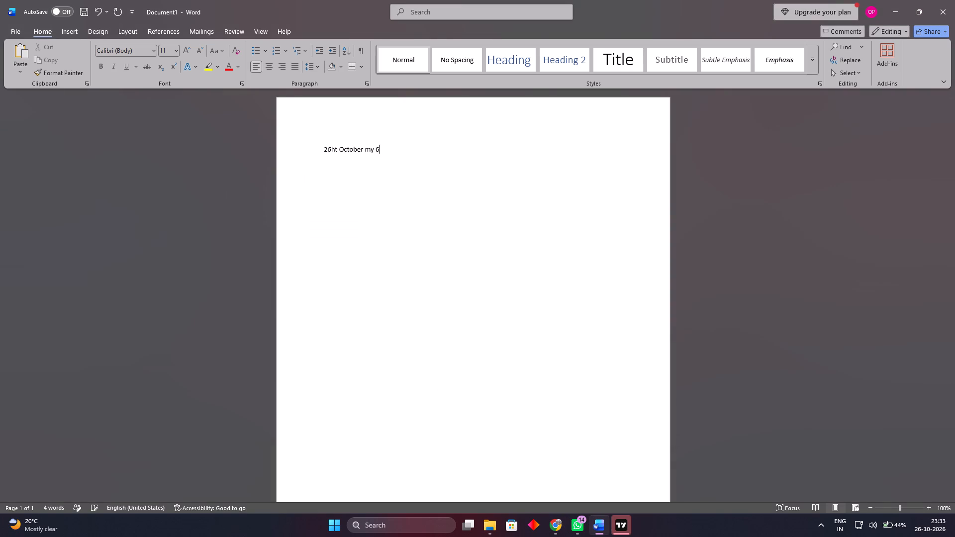
{"action": "key", "text": "space"}
{"action": "type", "text": "trades out of 8 trades wh"}
{"action": "key", "text": "space"}
{"action": "key", "text": "BackSpace"}
{"action": "type", "text": "y did i go for it"}
{"action": "key", "text": "alt+Tab"}
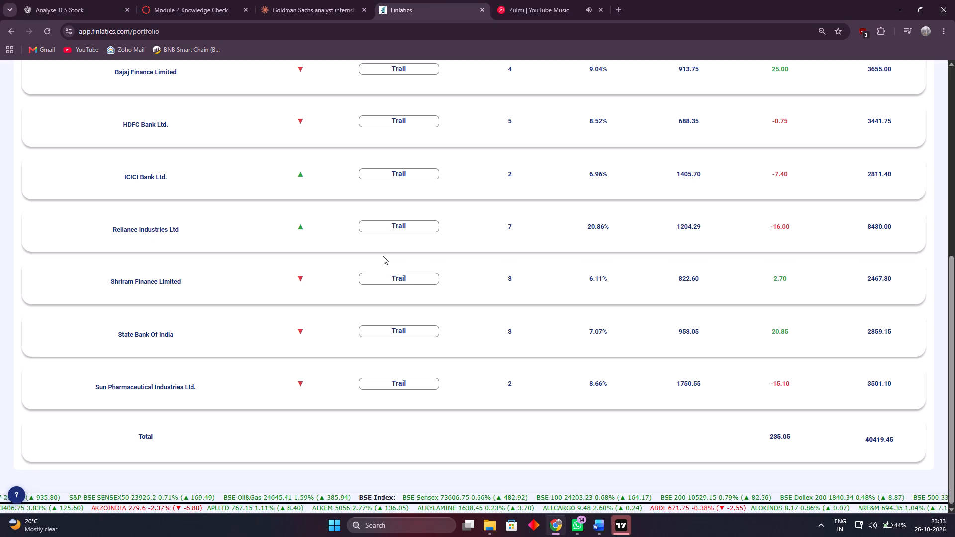
{"action": "key", "text": "alt+Tab"}
{"action": "key", "text": "Return"}
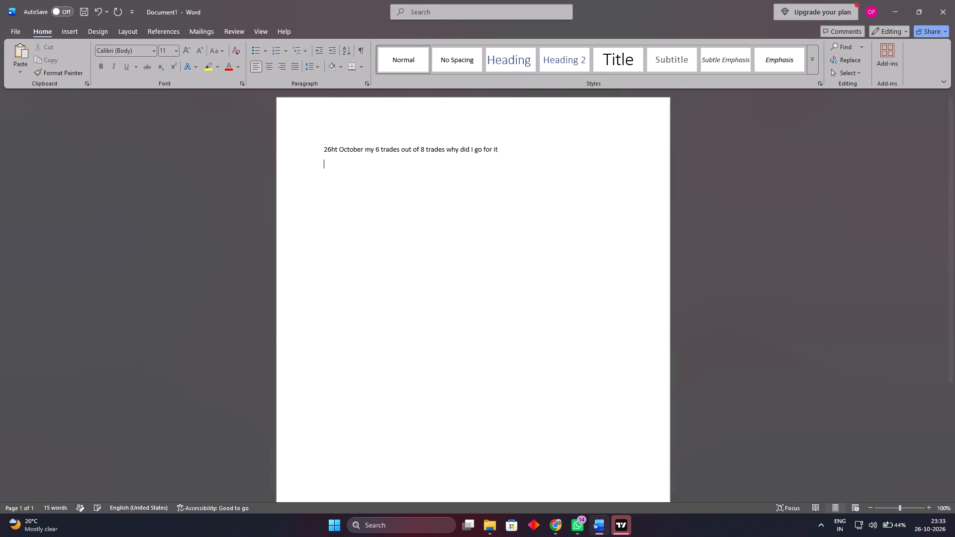
Switch to TradingView and set the Asian Paints chart interval to 5 minutes.
{"action": "key", "text": "alt+Tab"}
{"action": "key", "text": "alt+Tab"}
{"action": "key", "text": "alt+Tab"}
{"action": "key", "text": "alt+Tab"}
{"action": "key", "text": "alt+Tab"}
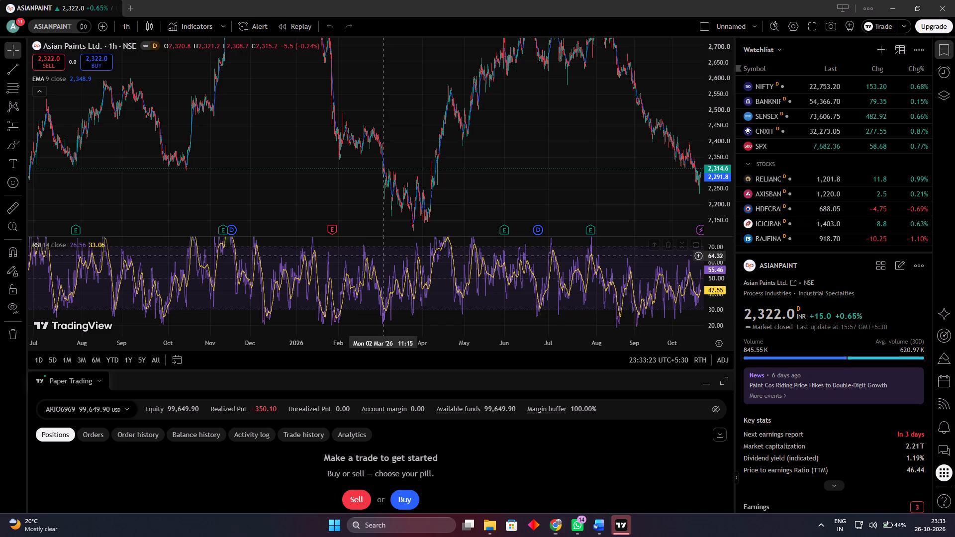
{"action": "left_click_drag", "start_coordinate": [532, 173], "coordinate": [475, 194]}
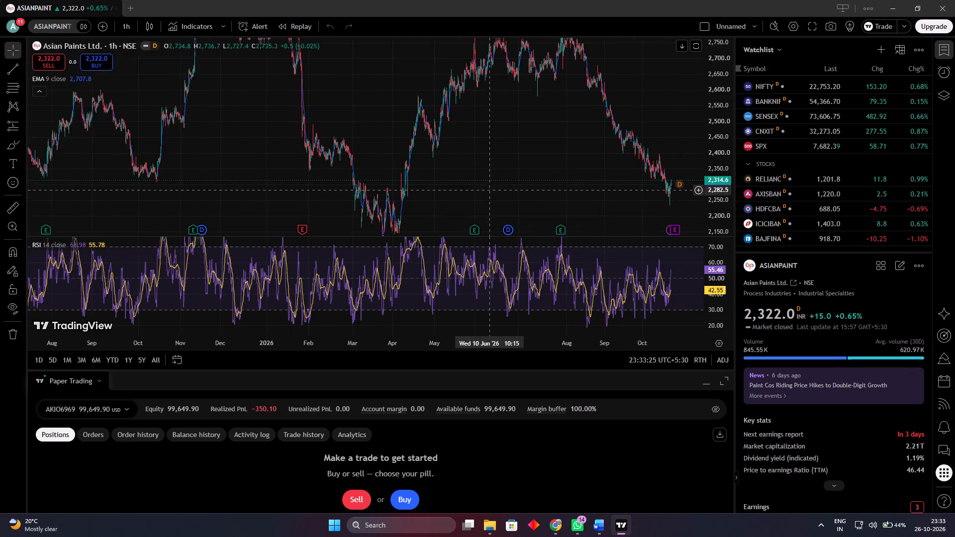
{"action": "left_click_drag", "start_coordinate": [475, 194], "coordinate": [419, 199]}
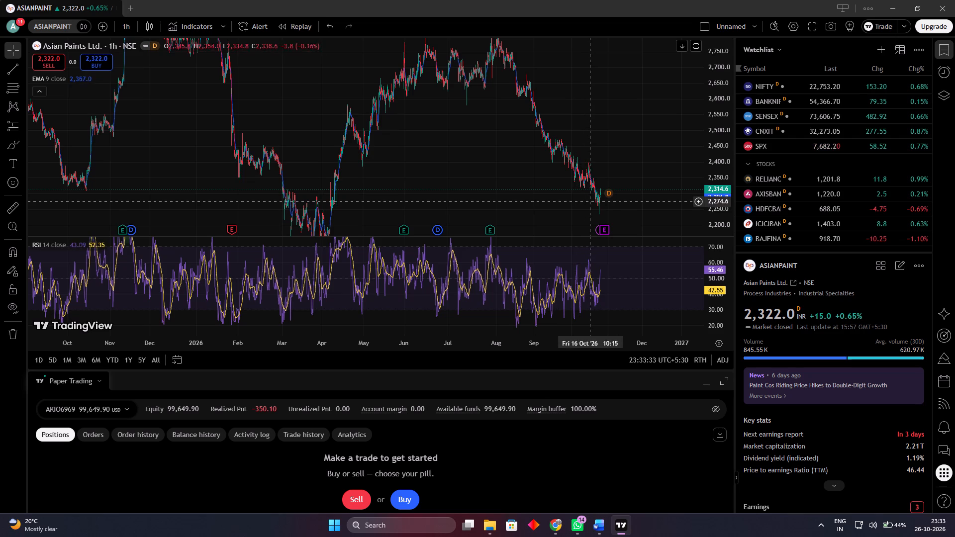
{"action": "left_click", "coordinate": [133, 28]}
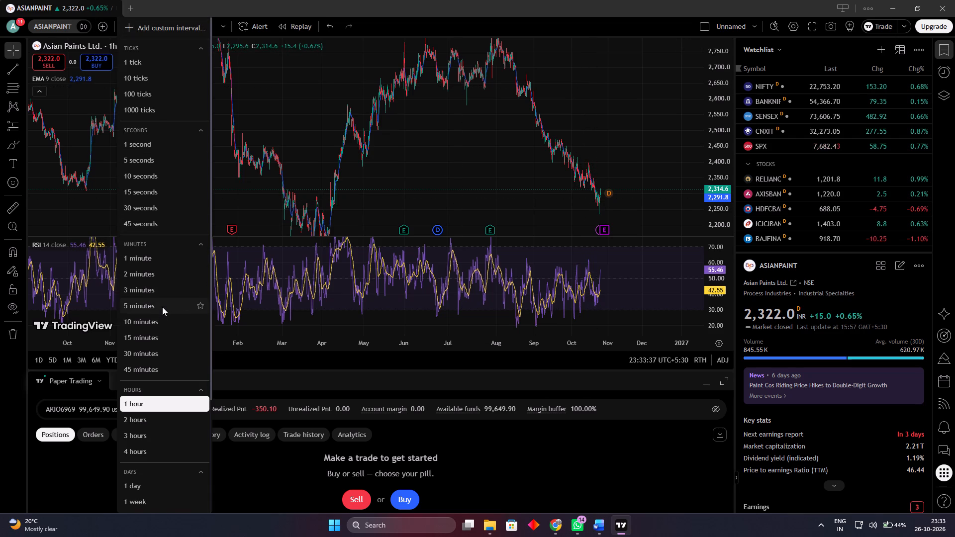
{"action": "left_click", "coordinate": [162, 306]}
Examine the Asian Paints price, EMA and RSI around 26 October, checking back against the Finlatics portfolio.
{"action": "left_click_drag", "start_coordinate": [282, 189], "coordinate": [306, 192]}
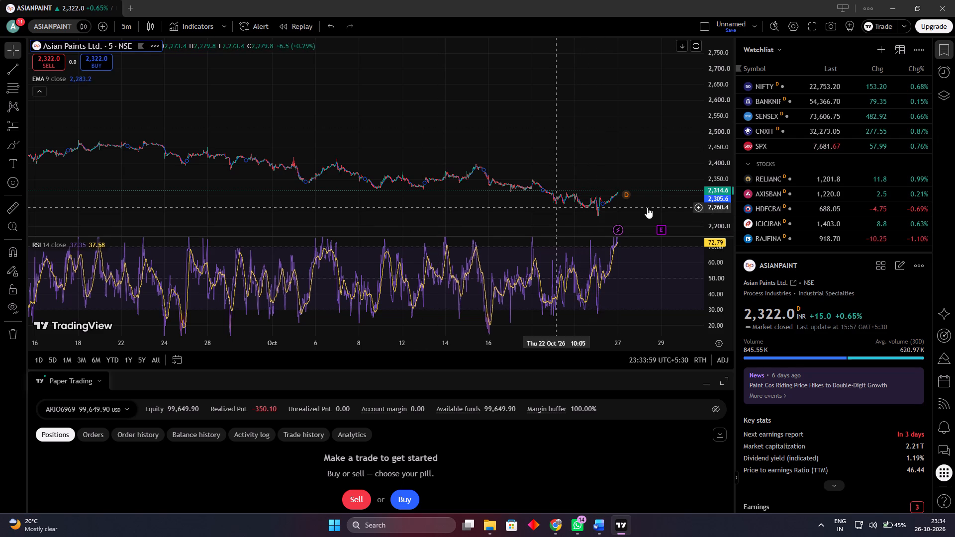
{"action": "scroll", "coordinate": [609, 212], "scroll_direction": "up", "scroll_amount": 12}
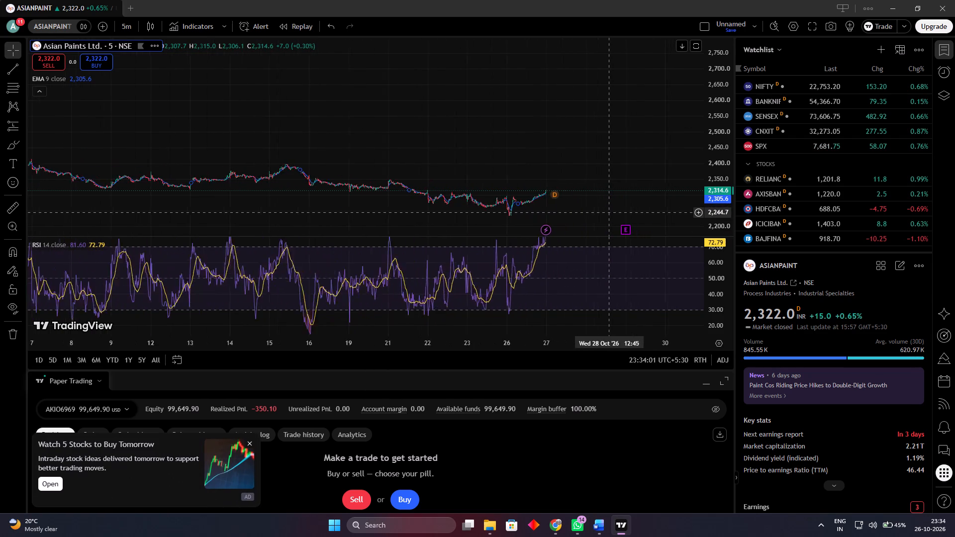
{"action": "left_click_drag", "start_coordinate": [377, 207], "coordinate": [563, 199]}
{"action": "left_click_drag", "start_coordinate": [726, 211], "coordinate": [695, 138]}
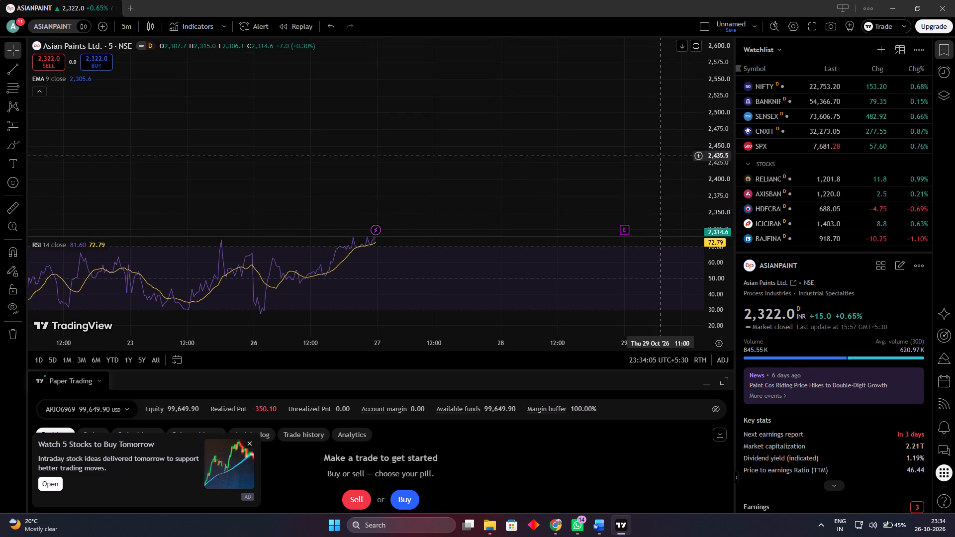
{"action": "left_click_drag", "start_coordinate": [511, 218], "coordinate": [543, 118]}
{"action": "scroll", "coordinate": [323, 187], "scroll_direction": "up", "scroll_amount": 1}
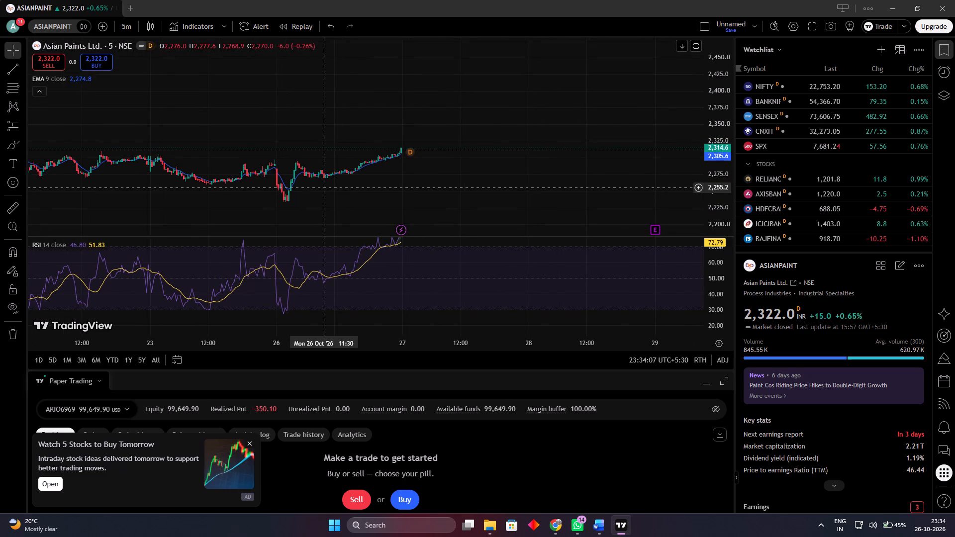
{"action": "scroll", "coordinate": [323, 187], "scroll_direction": "up", "scroll_amount": 1}
{"action": "left_click_drag", "start_coordinate": [709, 188], "coordinate": [704, 100]}
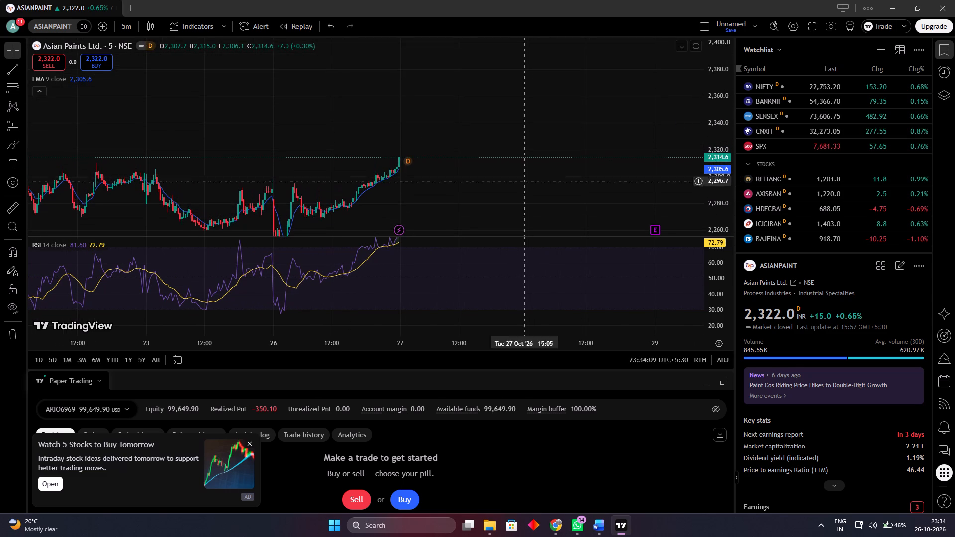
{"action": "left_click_drag", "start_coordinate": [472, 197], "coordinate": [621, 165]}
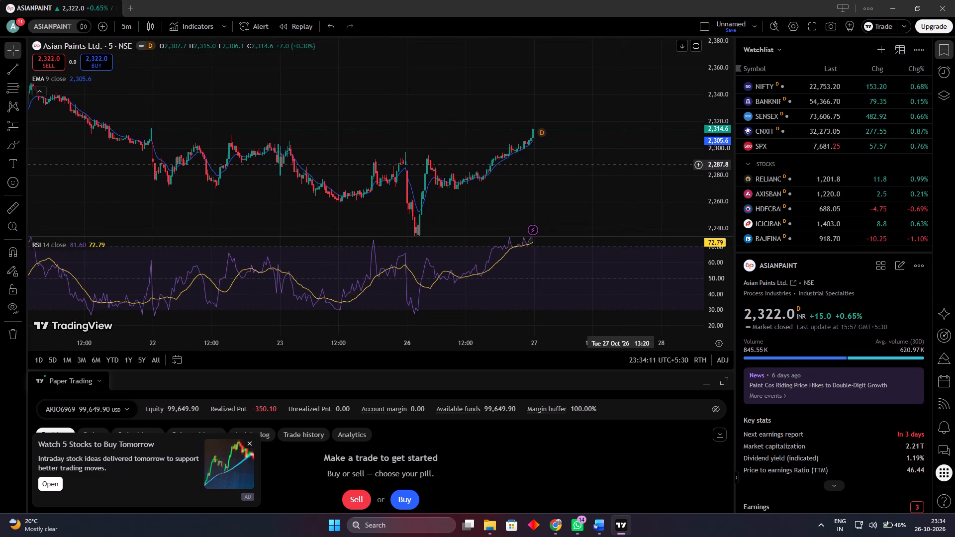
{"action": "left_click_drag", "start_coordinate": [498, 190], "coordinate": [494, 141]}
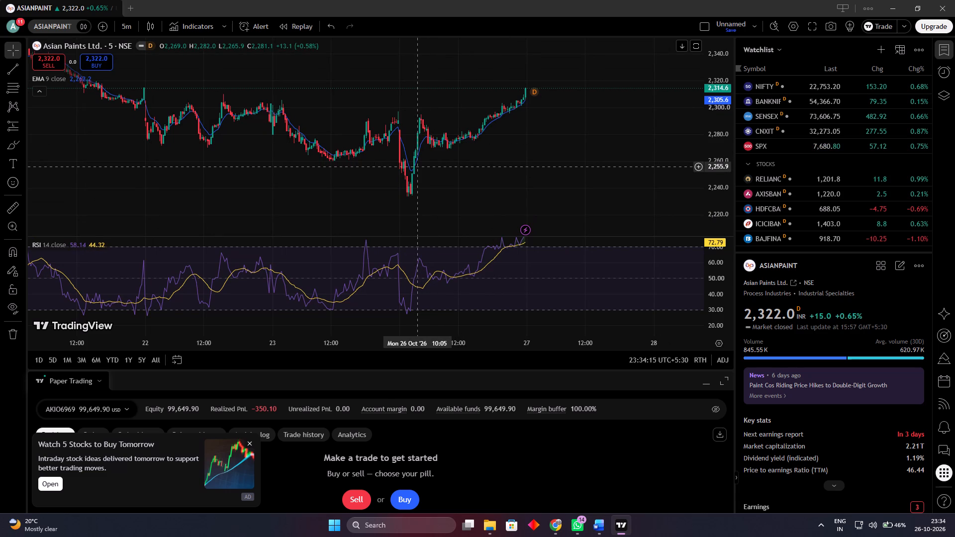
{"action": "key", "text": "alt+Tab"}
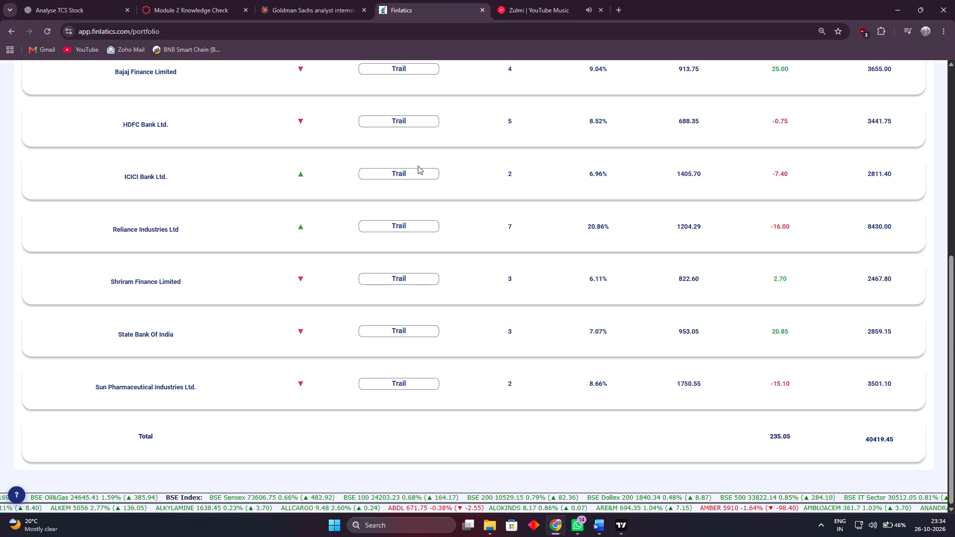
{"action": "key", "text": "alt+Tab"}
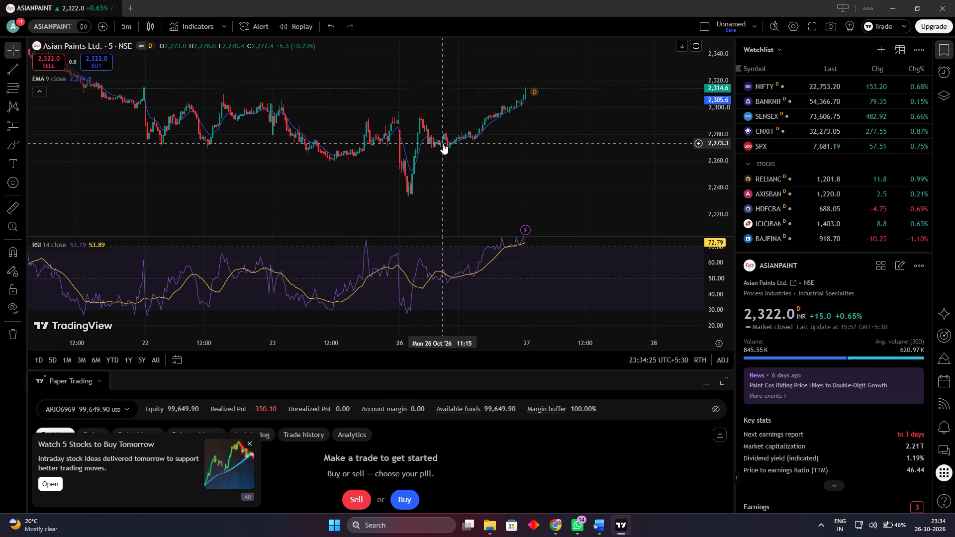
{"action": "left_click_drag", "start_coordinate": [443, 143], "coordinate": [662, 124]}
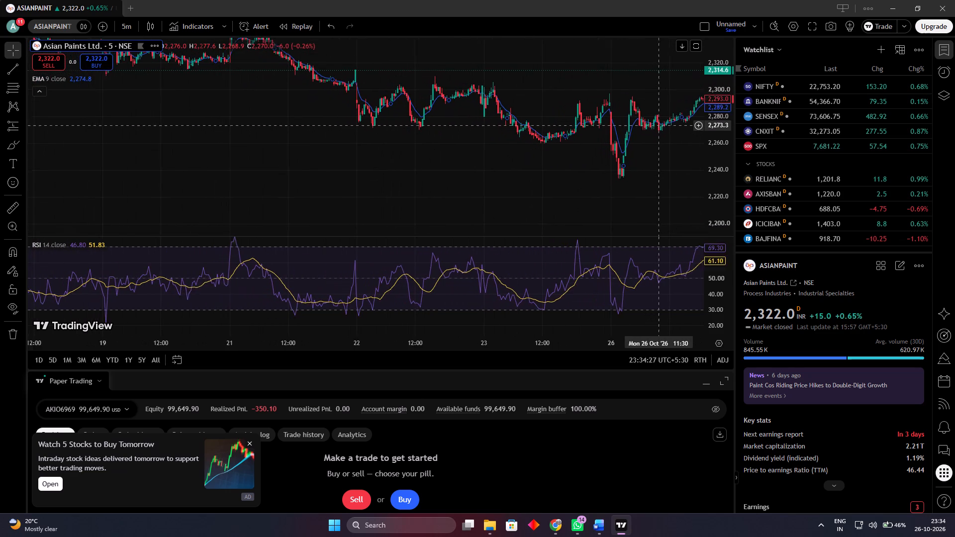
{"action": "left_click_drag", "start_coordinate": [662, 124], "coordinate": [625, 128]}
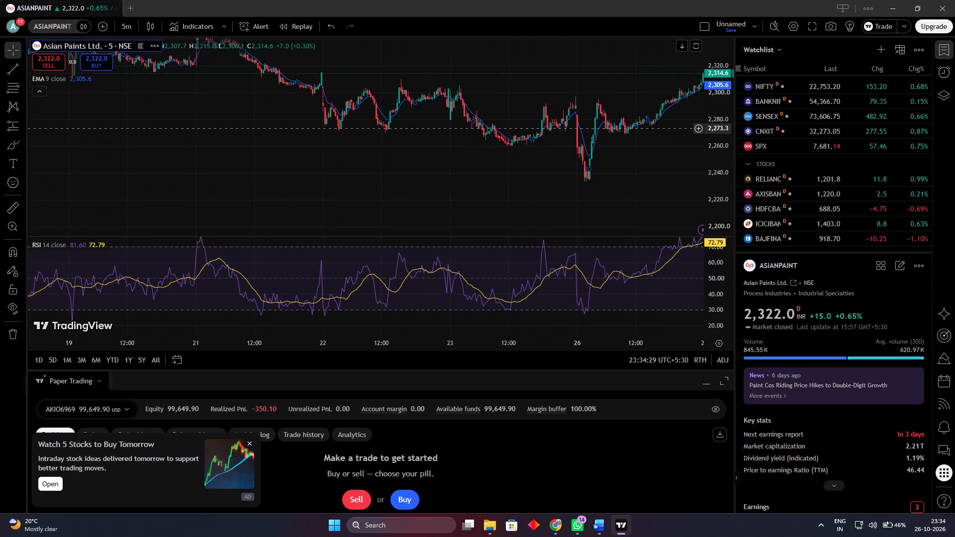
{"action": "left_click_drag", "start_coordinate": [625, 128], "coordinate": [697, 119]}
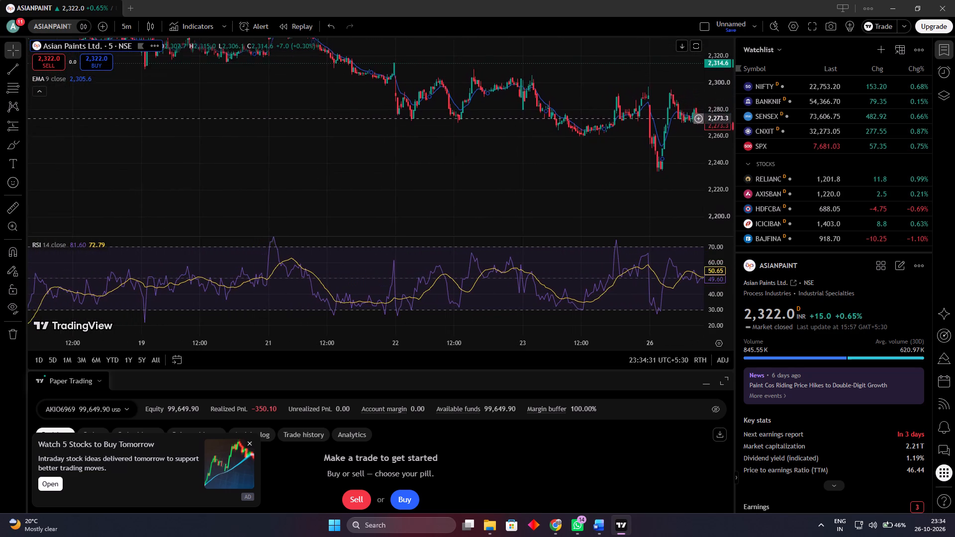
{"action": "left_click_drag", "start_coordinate": [697, 119], "coordinate": [577, 137]}
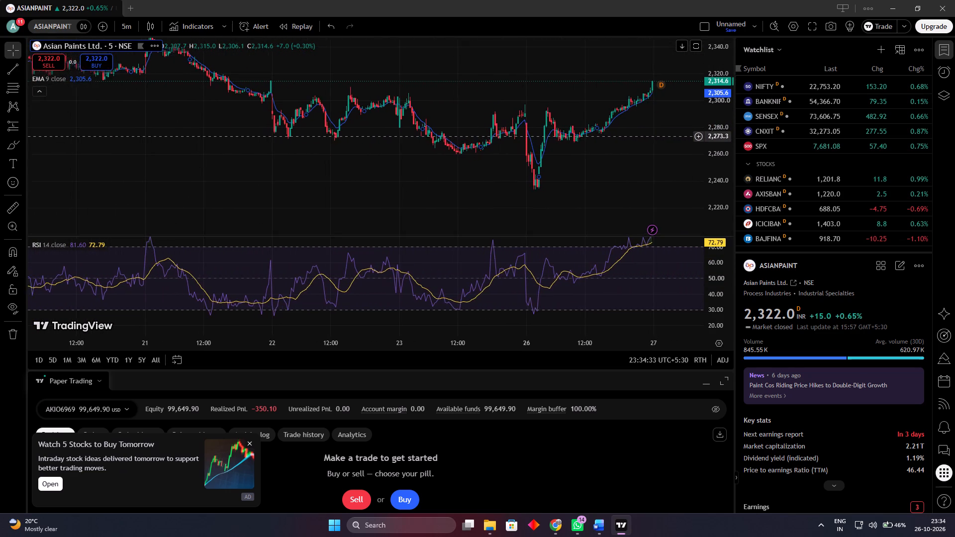
{"action": "left_click_drag", "start_coordinate": [577, 137], "coordinate": [433, 154]}
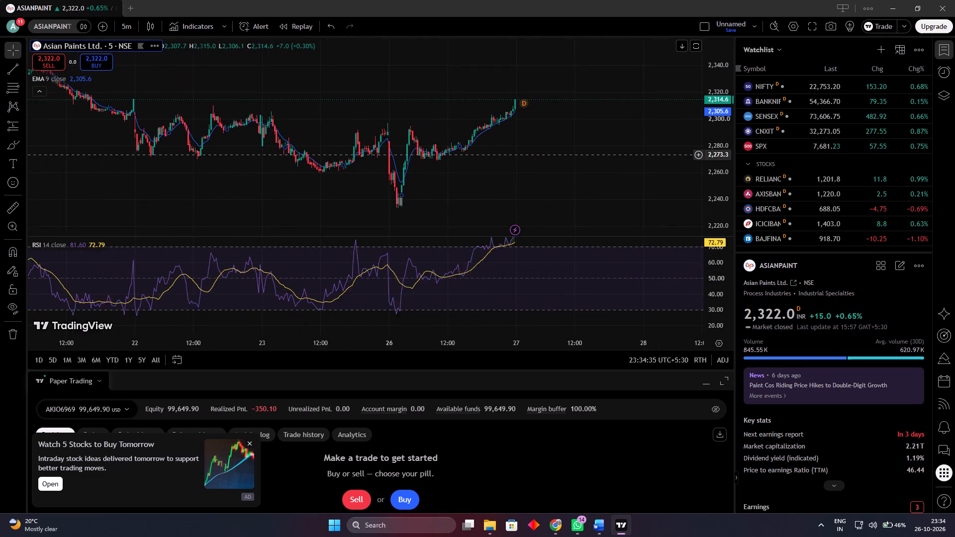
{"action": "left_click_drag", "start_coordinate": [433, 154], "coordinate": [423, 151]}
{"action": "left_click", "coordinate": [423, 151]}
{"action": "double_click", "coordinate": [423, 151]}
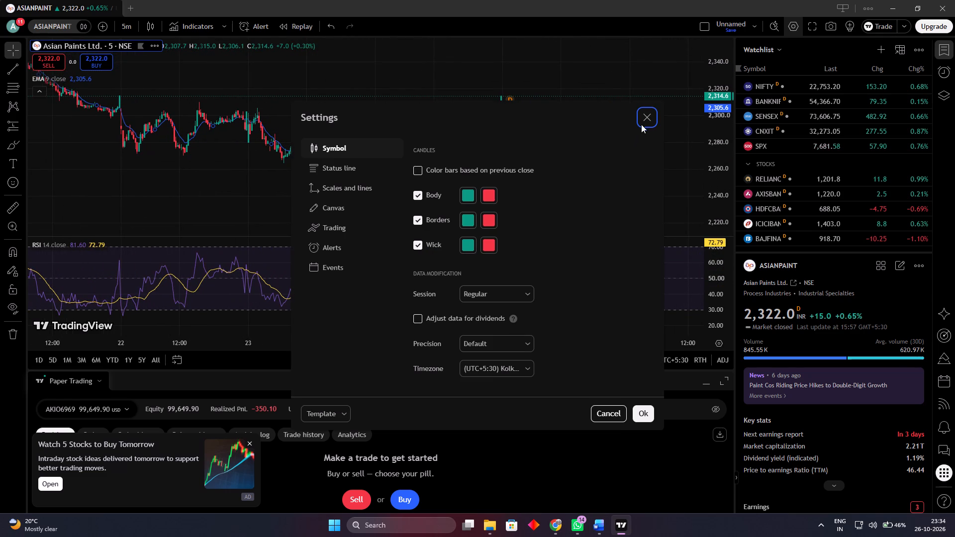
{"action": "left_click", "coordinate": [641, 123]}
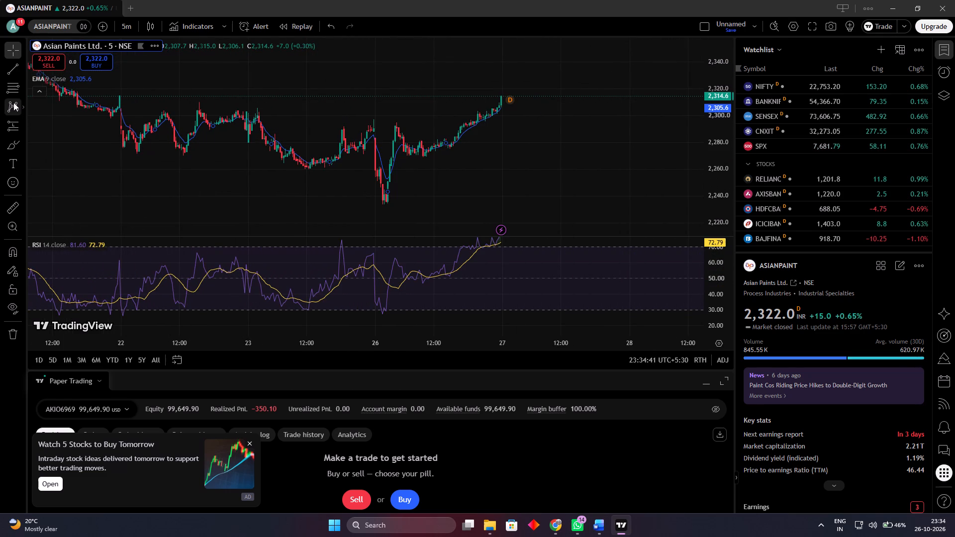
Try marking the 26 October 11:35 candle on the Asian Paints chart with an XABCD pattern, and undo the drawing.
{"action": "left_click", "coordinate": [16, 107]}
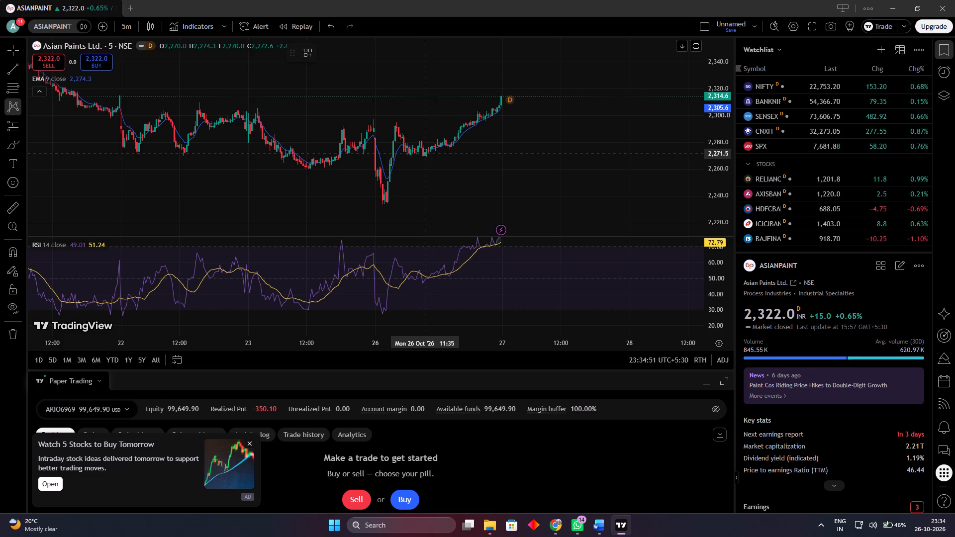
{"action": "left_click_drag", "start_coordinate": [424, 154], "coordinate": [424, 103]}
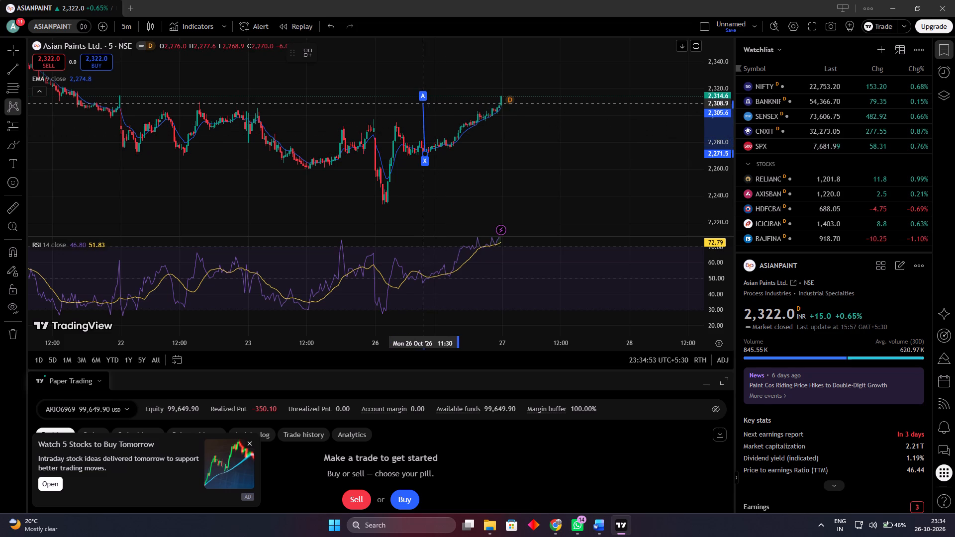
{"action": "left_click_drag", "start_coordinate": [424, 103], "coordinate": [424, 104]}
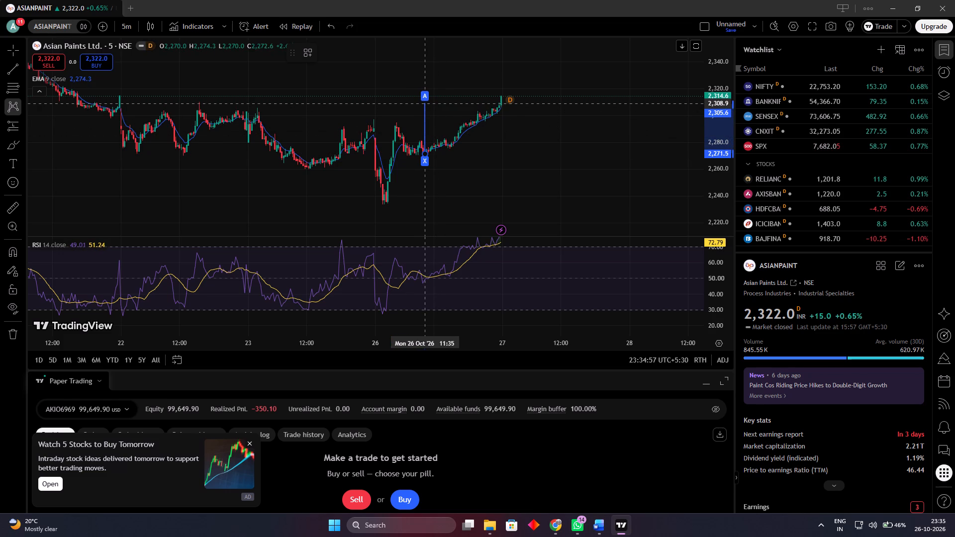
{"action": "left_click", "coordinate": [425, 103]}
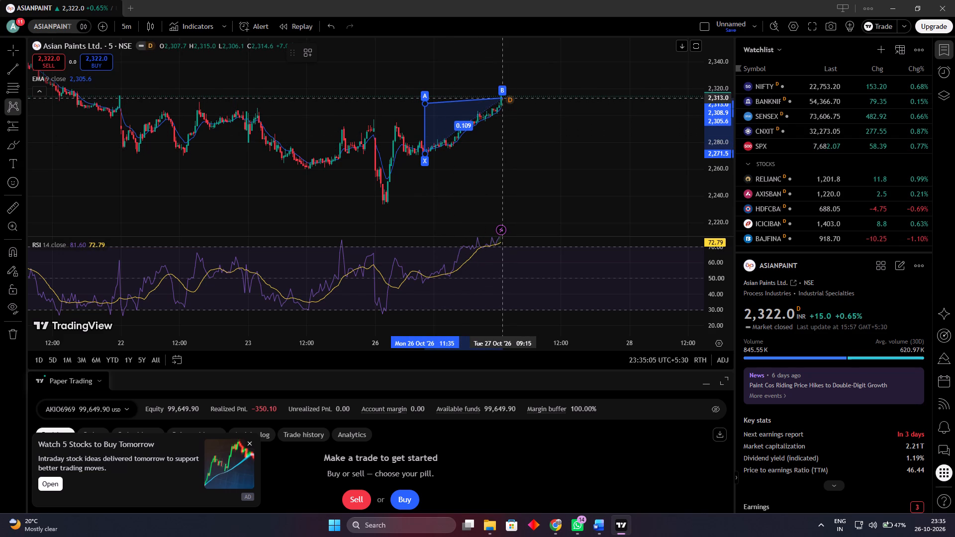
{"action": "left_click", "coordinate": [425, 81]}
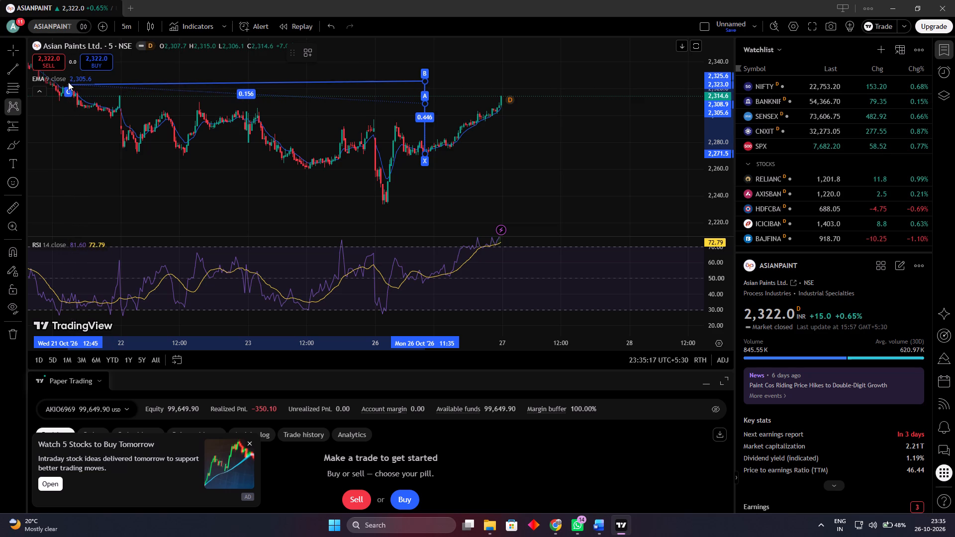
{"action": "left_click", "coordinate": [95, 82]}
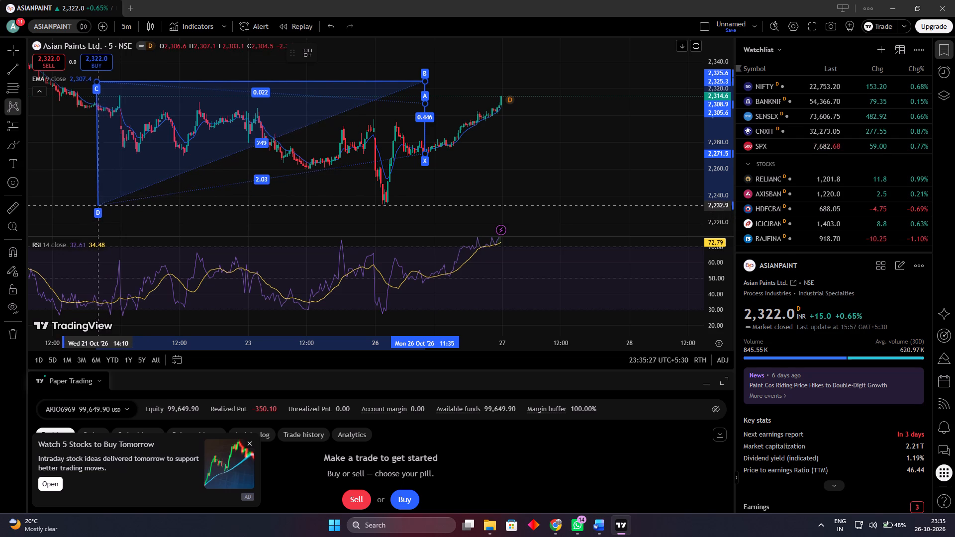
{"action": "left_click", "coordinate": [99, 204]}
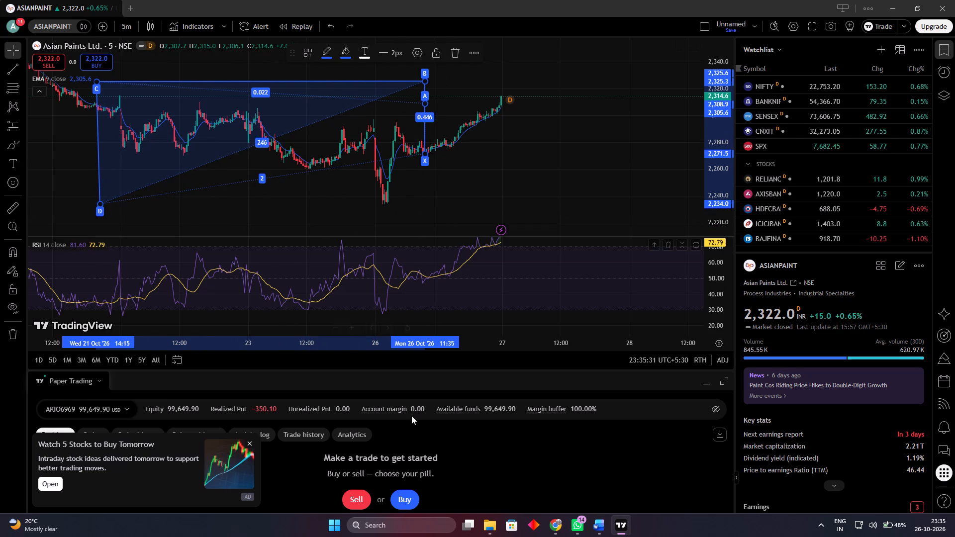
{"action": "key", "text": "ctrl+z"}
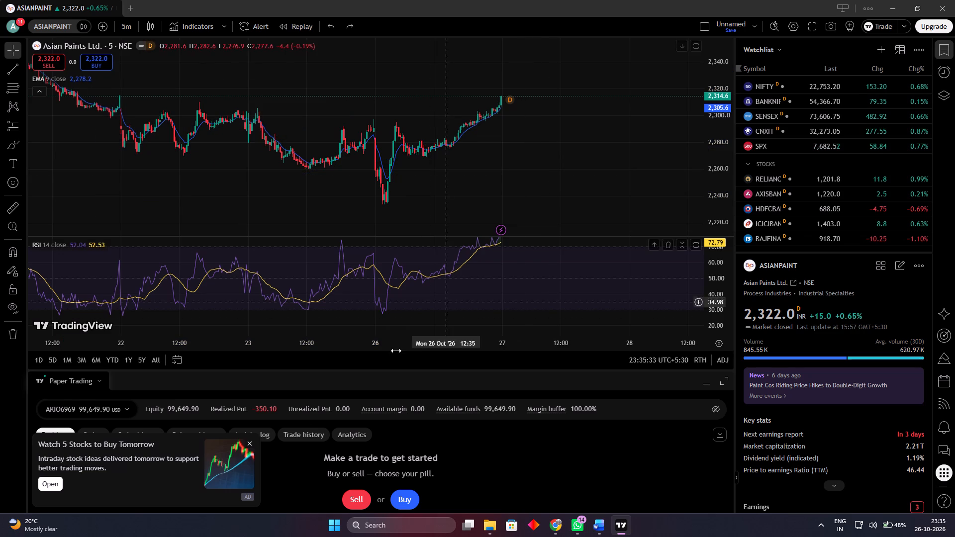
Capture a snip of the Asian Paints 5-minute price and RSI chart from about 19 October to just past 26 October 10:50.
{"action": "left_click_drag", "start_coordinate": [445, 192], "coordinate": [687, 172]}
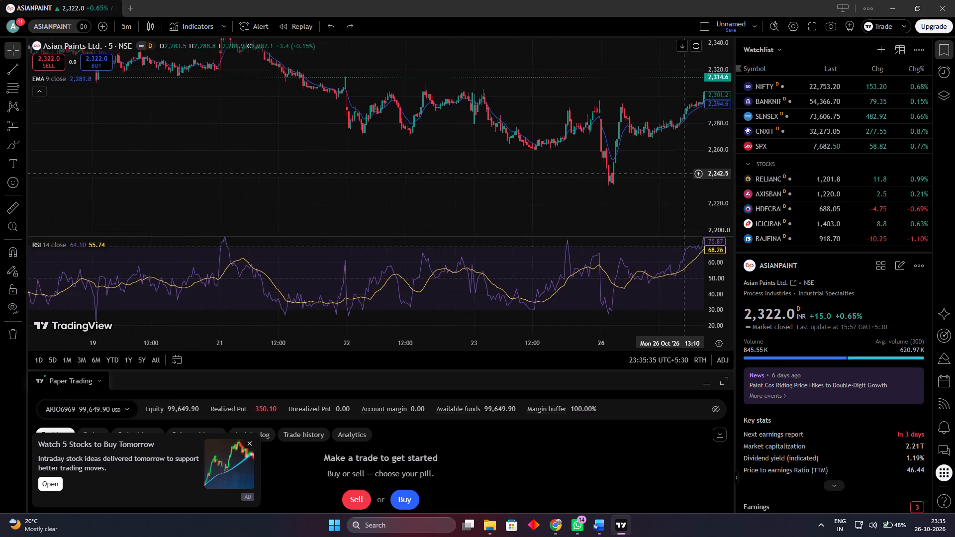
{"action": "left_click_drag", "start_coordinate": [687, 172], "coordinate": [711, 172]}
{"action": "left_click_drag", "start_coordinate": [577, 179], "coordinate": [651, 186]}
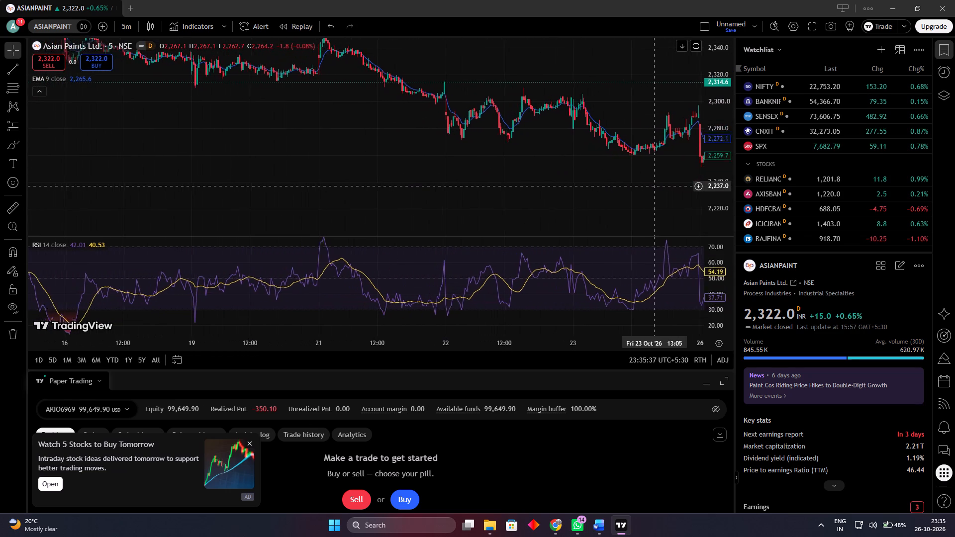
{"action": "left_click_drag", "start_coordinate": [651, 186], "coordinate": [611, 184]}
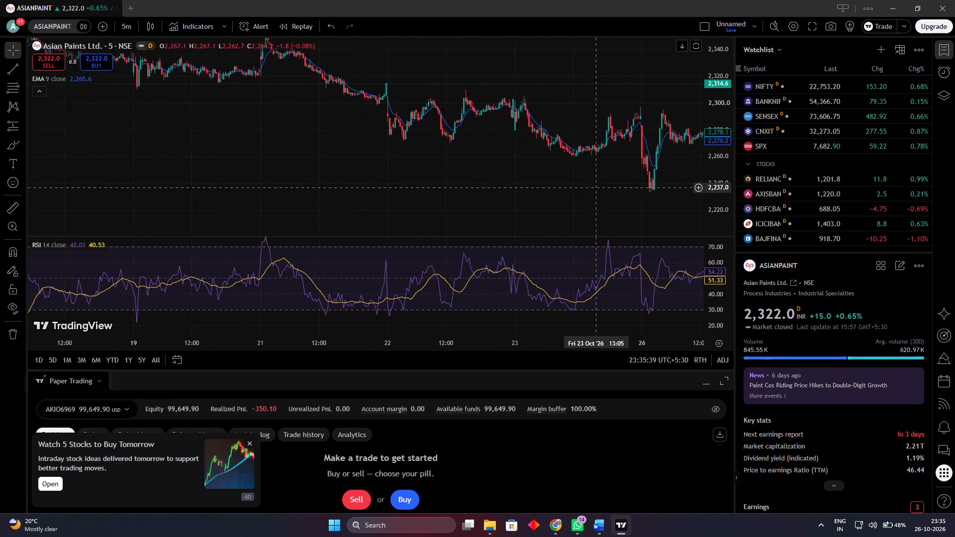
{"action": "left_click_drag", "start_coordinate": [611, 184], "coordinate": [519, 170]}
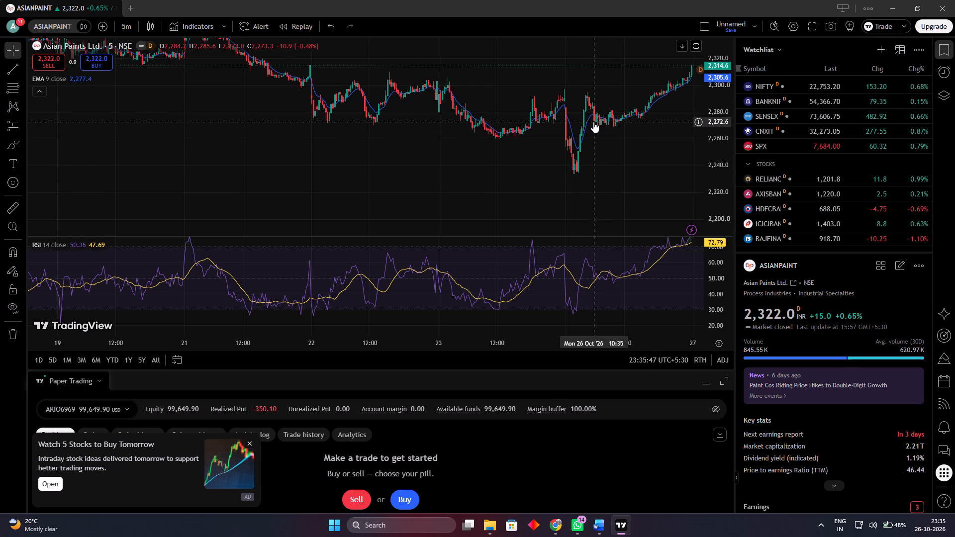
{"action": "key", "text": "Print"}
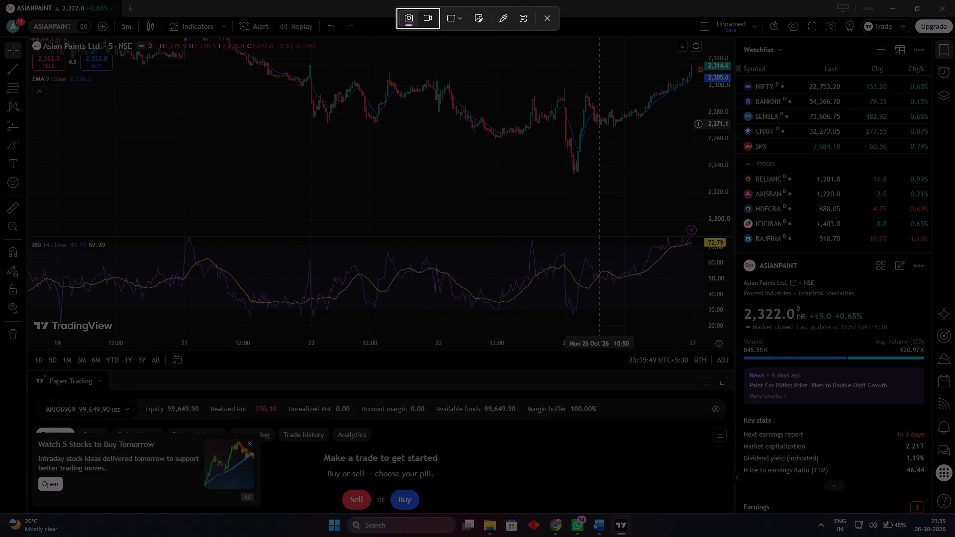
{"action": "left_click_drag", "start_coordinate": [29, 38], "coordinate": [610, 341]}
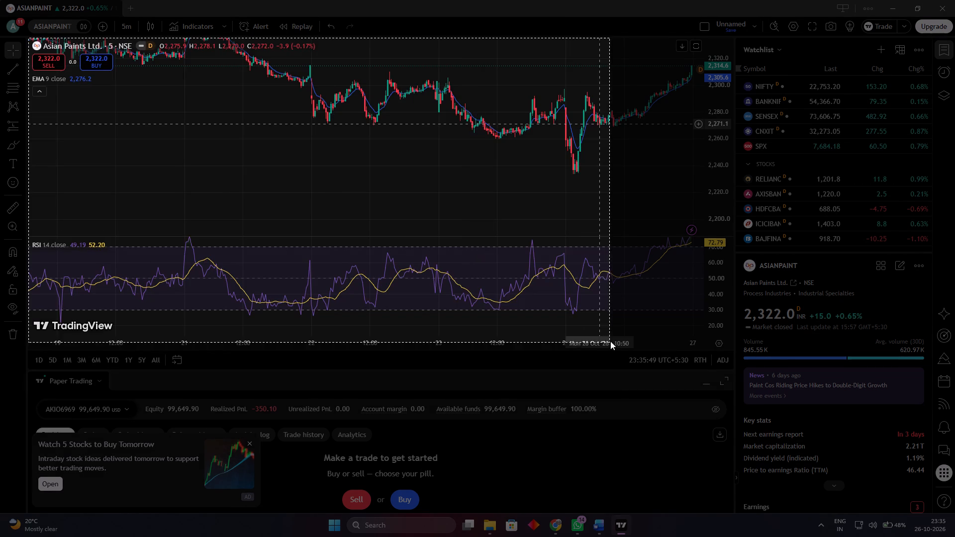
{"action": "left_click_drag", "start_coordinate": [610, 341], "coordinate": [602, 346]}
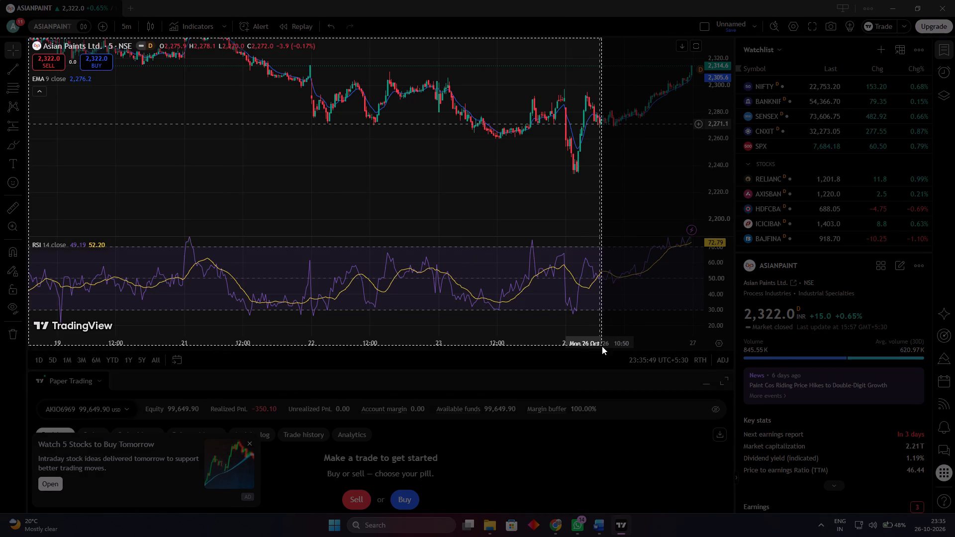
{"action": "left_click_drag", "start_coordinate": [602, 346], "coordinate": [636, 353]}
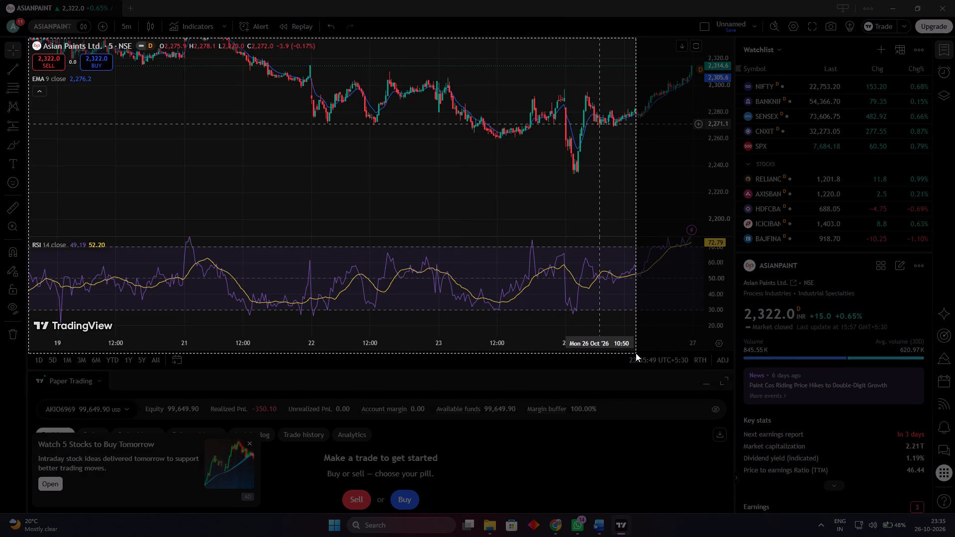
{"action": "left_click_drag", "start_coordinate": [636, 353], "coordinate": [630, 353]}
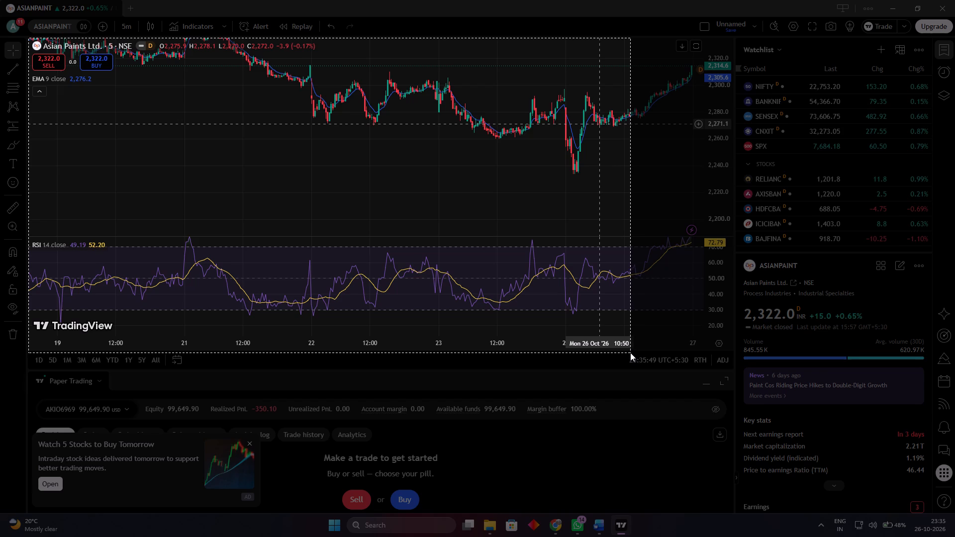
{"action": "left_click_drag", "start_coordinate": [630, 353], "coordinate": [605, 351]}
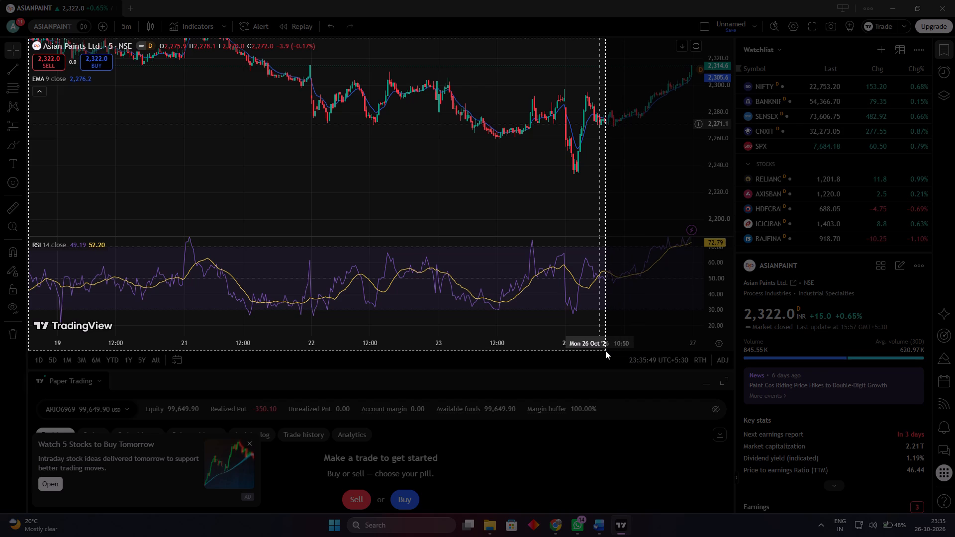
{"action": "left_click_drag", "start_coordinate": [605, 351], "coordinate": [678, 347]}
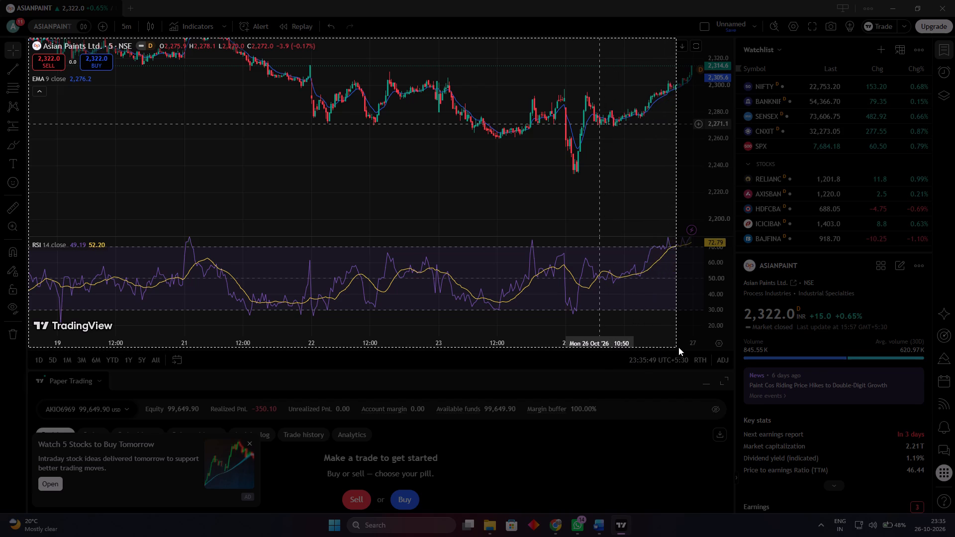
{"action": "left_click_drag", "start_coordinate": [678, 347], "coordinate": [633, 351]}
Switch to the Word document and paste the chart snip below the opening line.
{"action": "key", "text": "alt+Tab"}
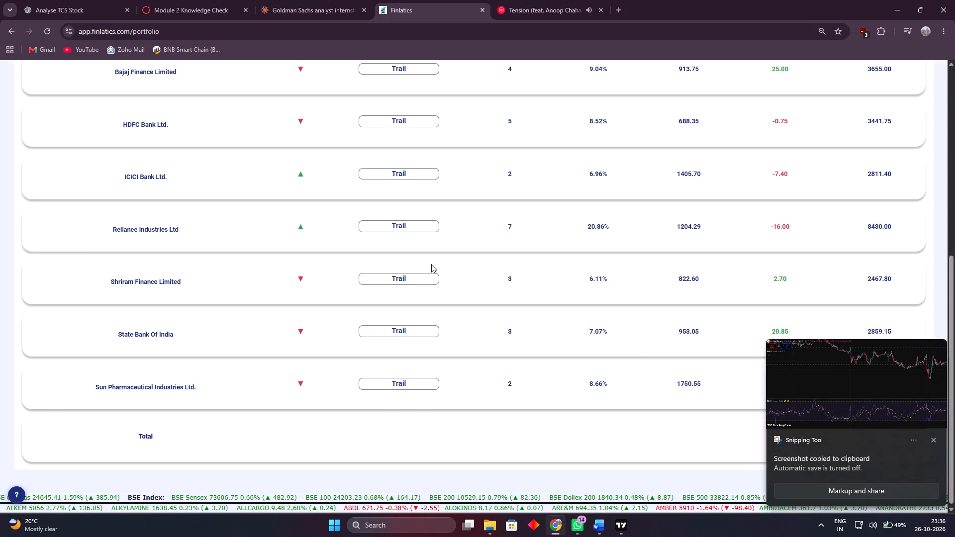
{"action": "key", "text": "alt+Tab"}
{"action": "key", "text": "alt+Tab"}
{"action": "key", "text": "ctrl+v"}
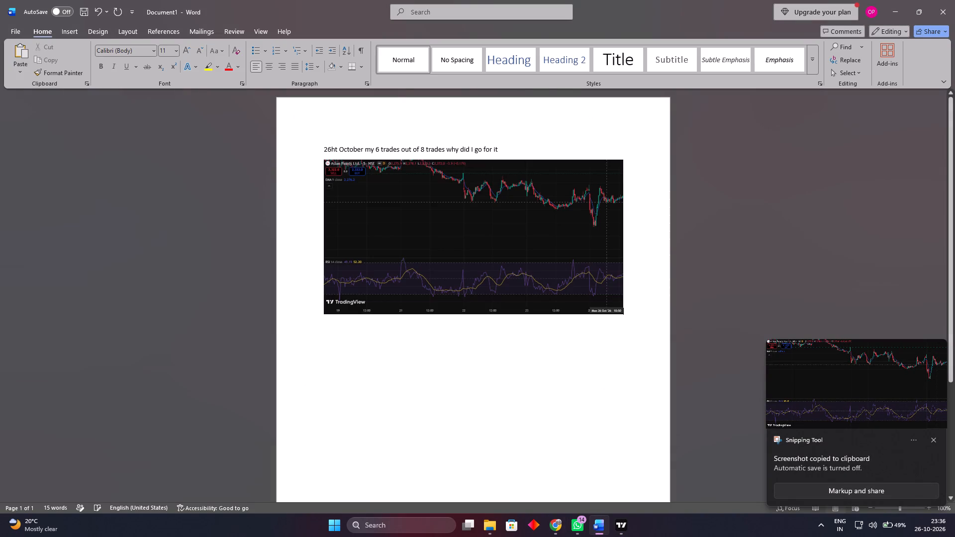
Write "For Asian paints took a entry here" on the line below the chart picture.
{"action": "key", "text": "Return"}
{"action": "key", "text": "BackSpace"}
{"action": "key", "text": "BackSpace"}
{"action": "type", "text": "for asian pains"}
{"action": "key", "text": "BackSpace"}
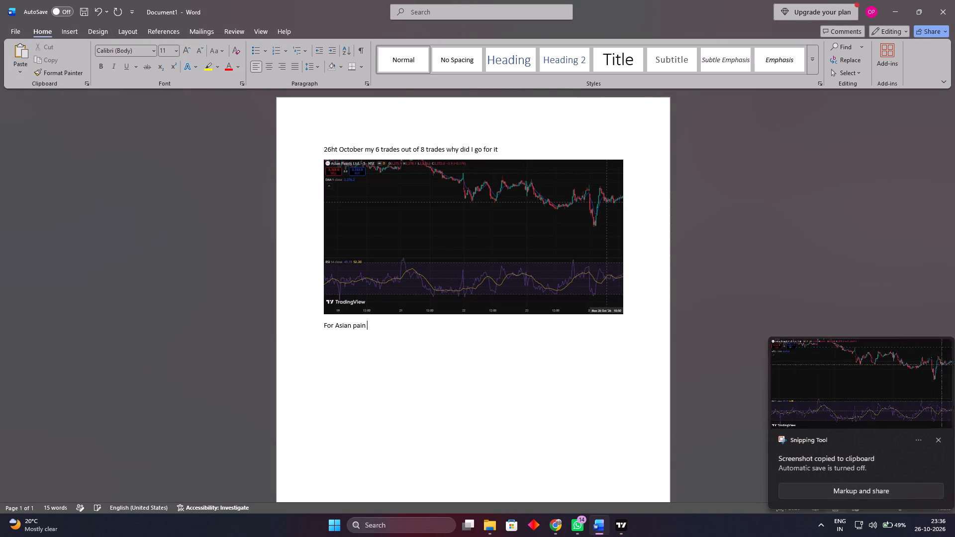
{"action": "type", "text": "ts took a entry here"}
{"action": "key", "text": "space"}
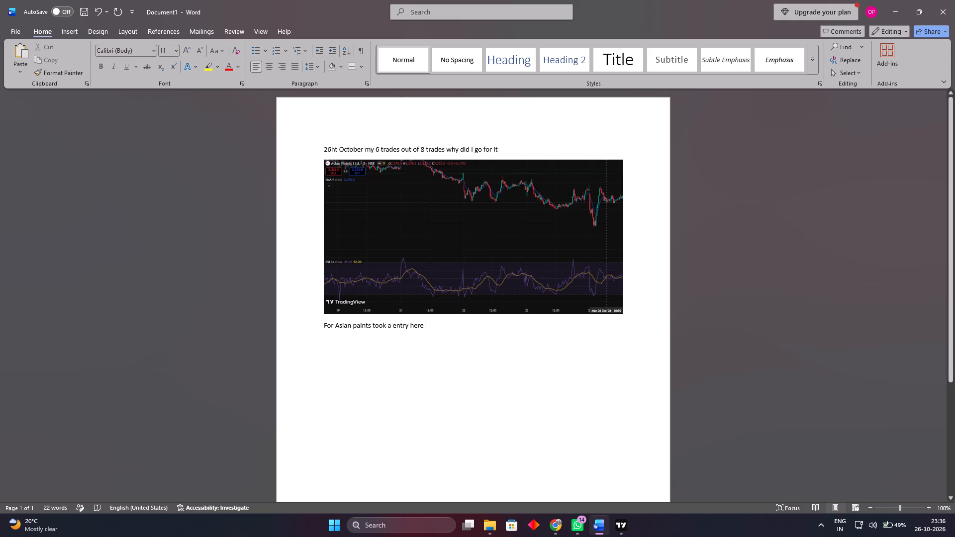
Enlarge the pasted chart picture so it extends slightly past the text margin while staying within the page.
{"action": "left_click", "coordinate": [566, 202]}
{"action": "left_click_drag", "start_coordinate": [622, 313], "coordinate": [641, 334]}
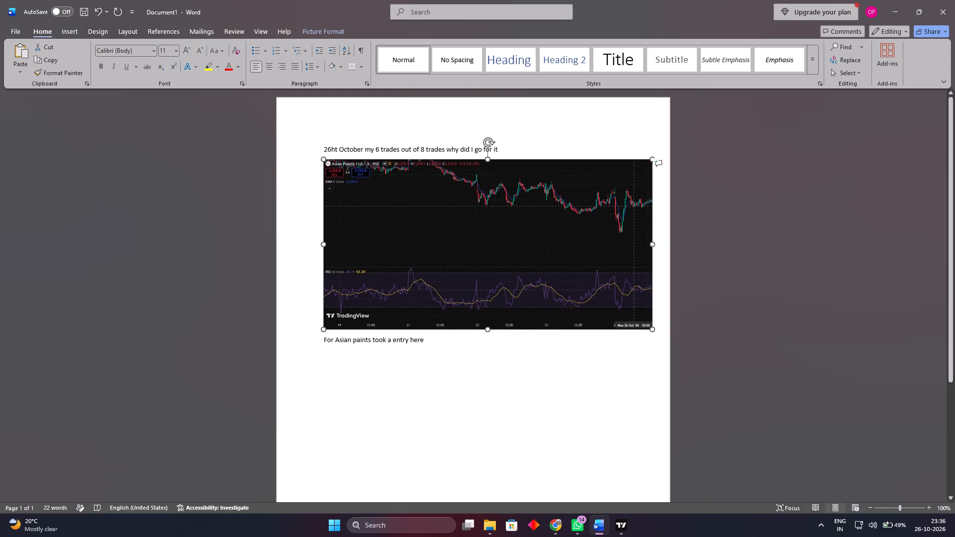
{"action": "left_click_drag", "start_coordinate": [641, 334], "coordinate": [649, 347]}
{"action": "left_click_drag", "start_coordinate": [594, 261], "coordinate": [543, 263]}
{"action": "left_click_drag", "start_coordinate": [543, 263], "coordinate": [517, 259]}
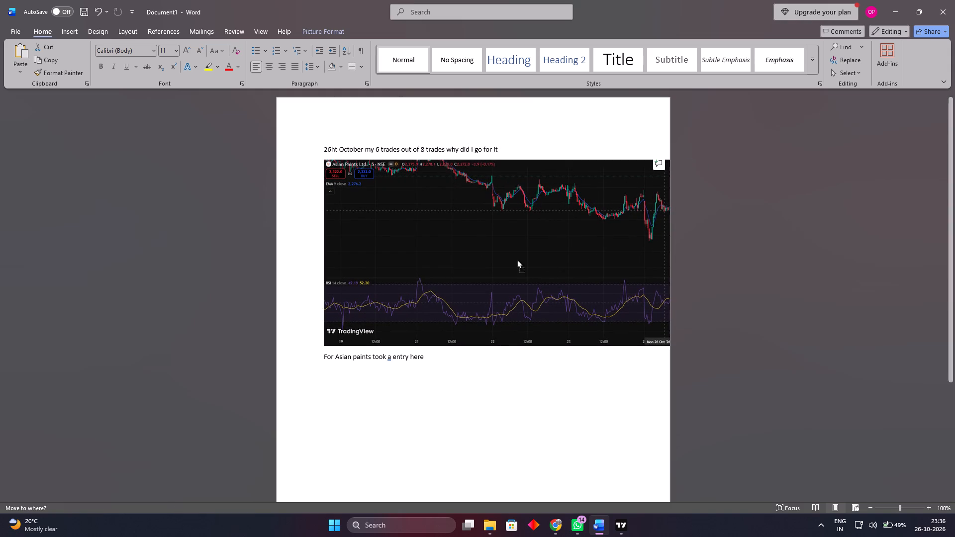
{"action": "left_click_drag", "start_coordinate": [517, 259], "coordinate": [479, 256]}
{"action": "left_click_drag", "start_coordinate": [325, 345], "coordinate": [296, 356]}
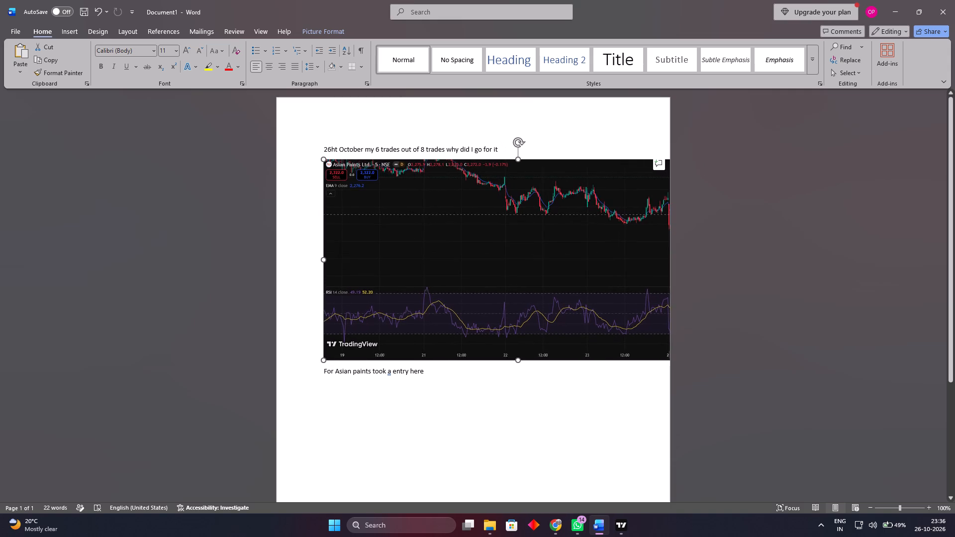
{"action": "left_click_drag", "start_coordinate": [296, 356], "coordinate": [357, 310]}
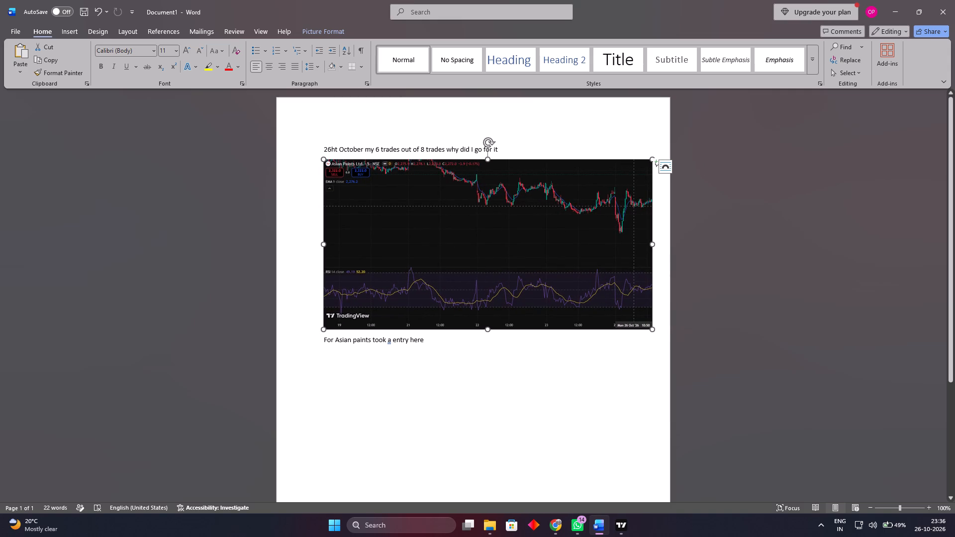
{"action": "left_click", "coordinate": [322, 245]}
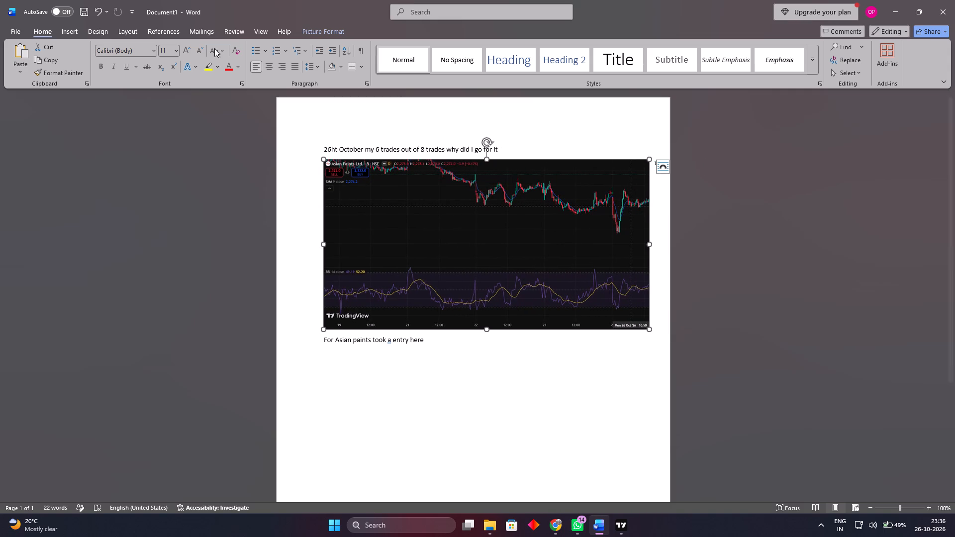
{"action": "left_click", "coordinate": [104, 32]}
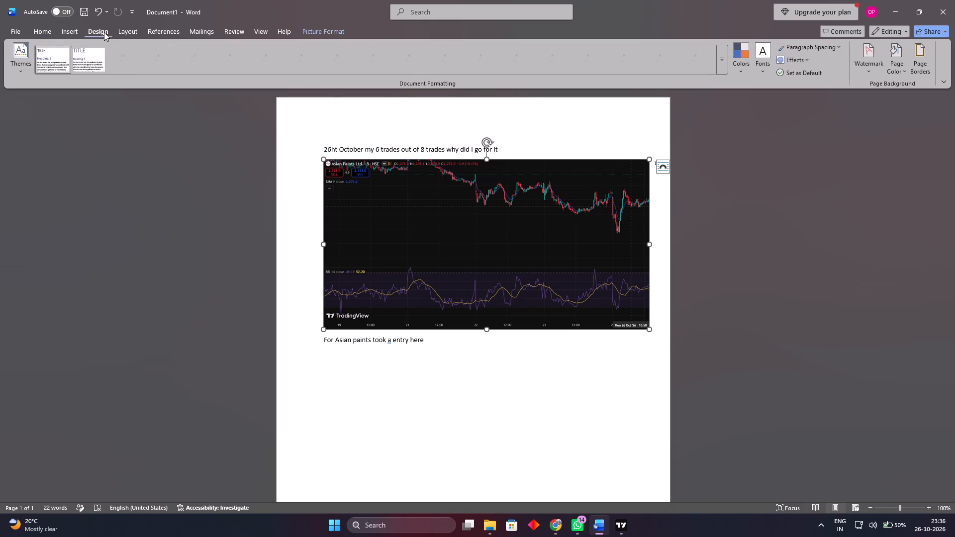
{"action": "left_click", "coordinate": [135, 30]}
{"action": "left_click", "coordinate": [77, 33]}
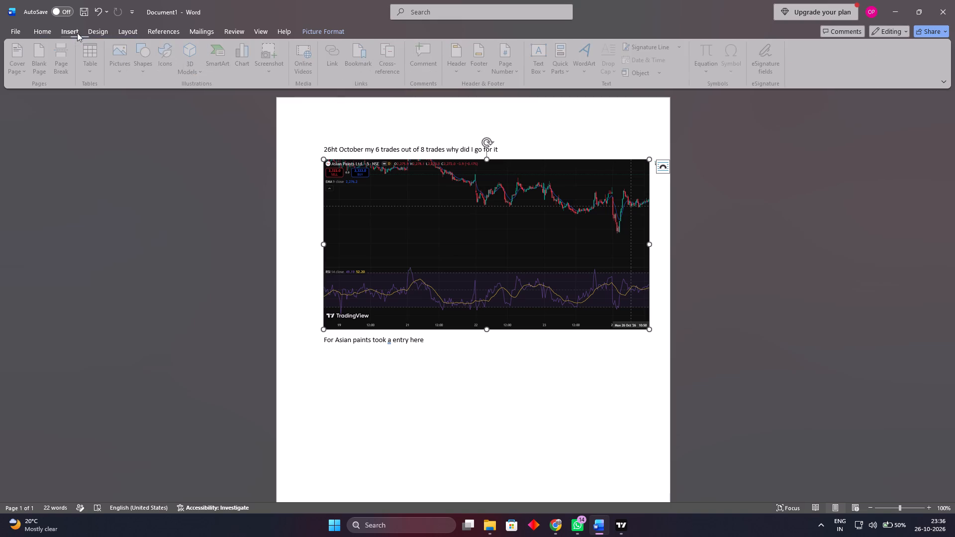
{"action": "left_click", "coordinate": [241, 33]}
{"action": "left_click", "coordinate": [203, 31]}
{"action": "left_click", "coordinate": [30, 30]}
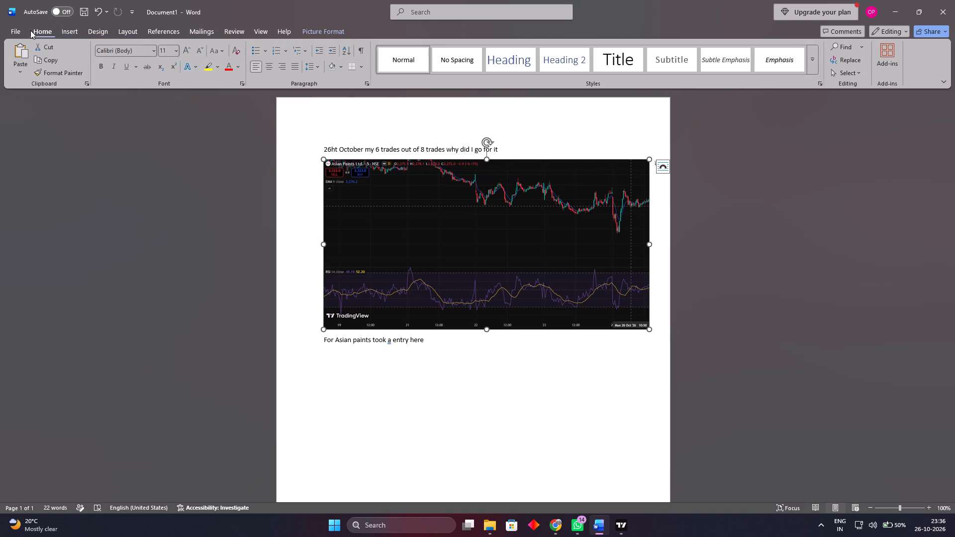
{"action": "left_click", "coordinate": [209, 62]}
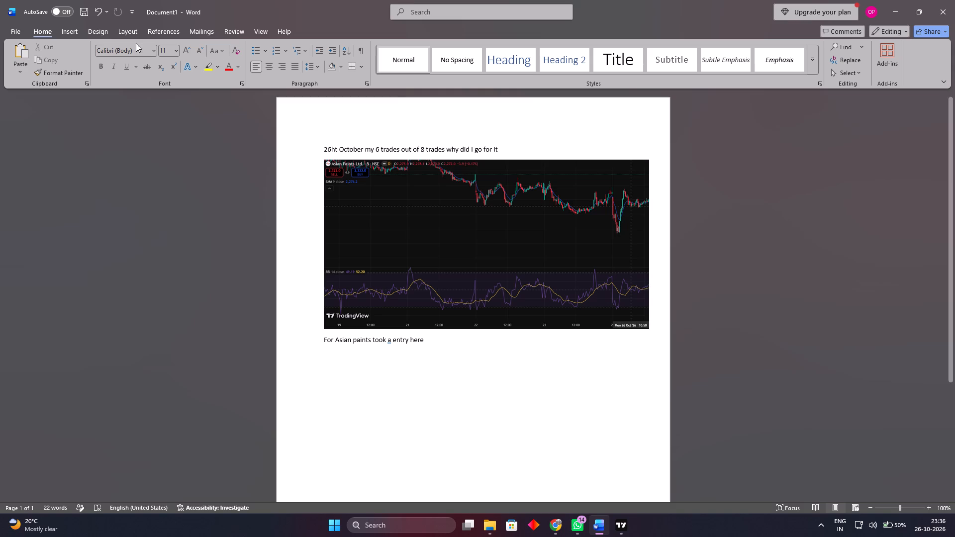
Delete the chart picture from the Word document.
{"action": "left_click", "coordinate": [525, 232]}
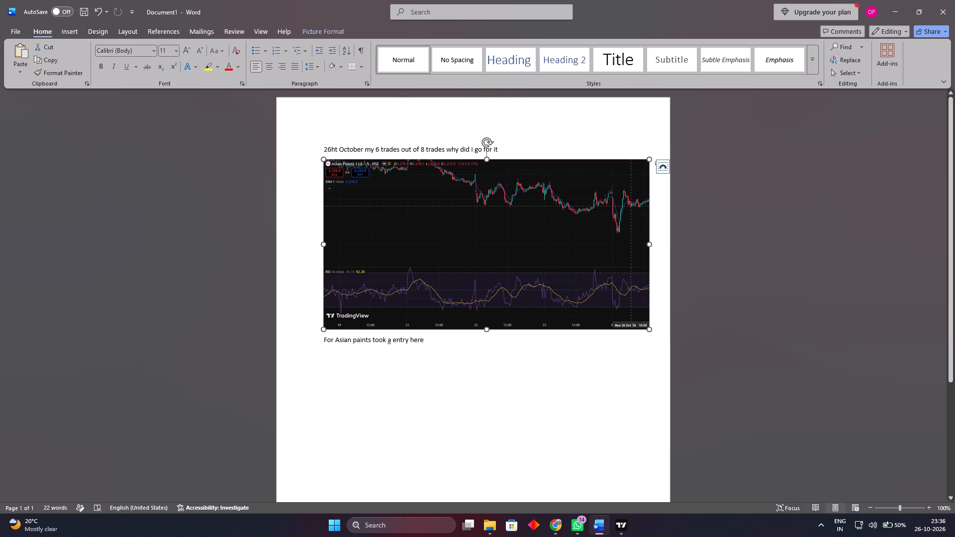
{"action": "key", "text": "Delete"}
Open the captured Asian Paints snip from the notifications in Snipping Tool and maximise its window.
{"action": "left_click", "coordinate": [928, 529]}
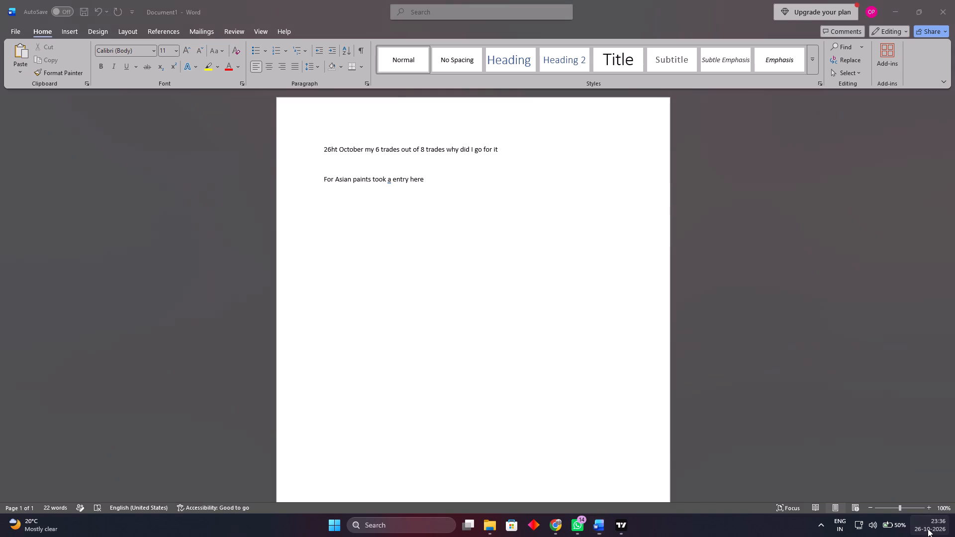
{"action": "left_click", "coordinate": [870, 146]}
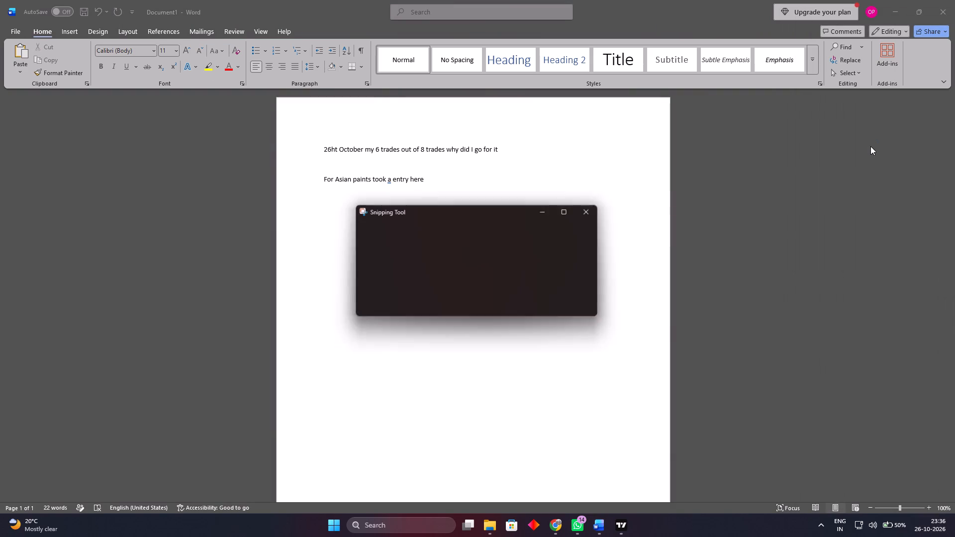
{"action": "left_click_drag", "start_coordinate": [591, 211], "coordinate": [379, 93]}
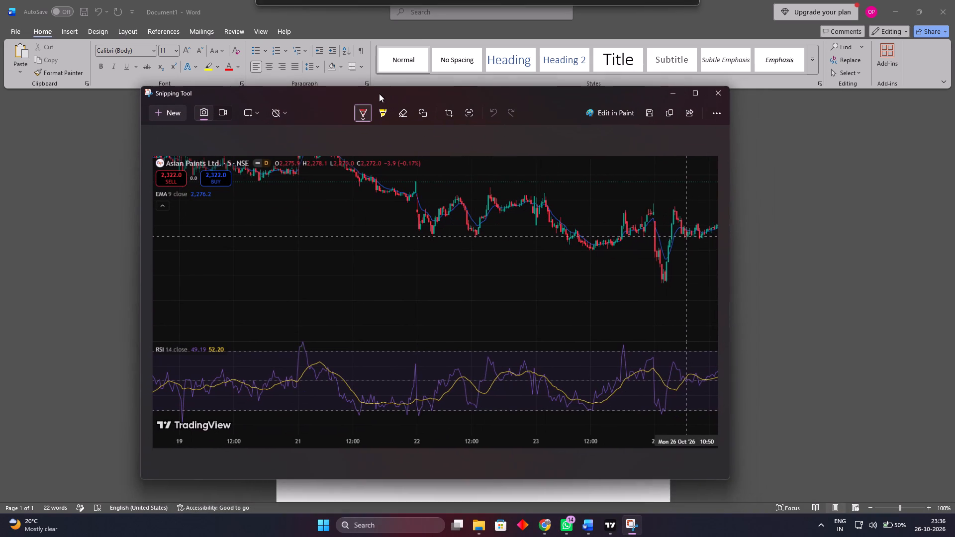
{"action": "left_click_drag", "start_coordinate": [379, 93], "coordinate": [372, 94]}
{"action": "left_click", "coordinate": [686, 99]}
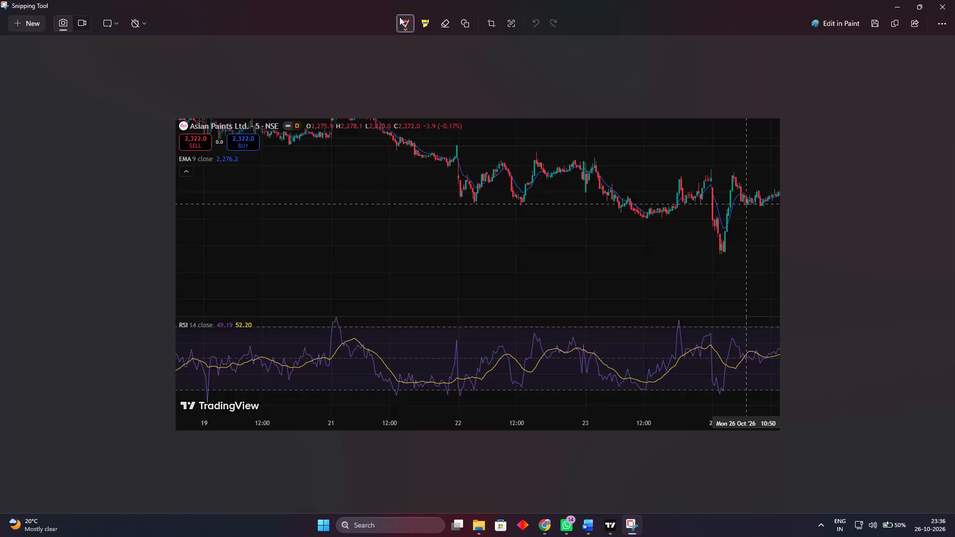
Set the ballpoint pen colour to white for annotating the Asian Paints snip.
{"action": "left_click", "coordinate": [404, 25]}
{"action": "left_click", "coordinate": [362, 71]}
{"action": "left_click", "coordinate": [403, 29]}
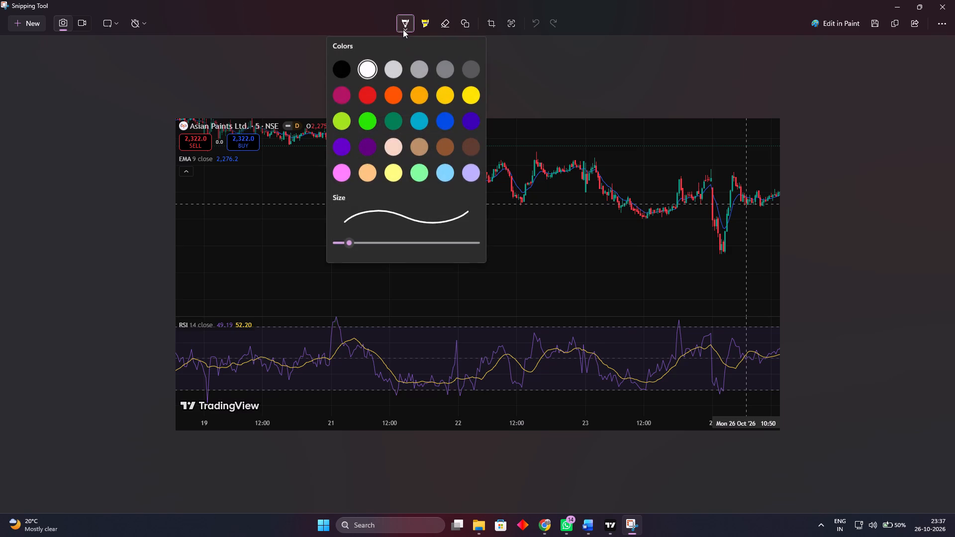
{"action": "left_click", "coordinate": [368, 65]}
{"action": "left_click", "coordinate": [680, 91]}
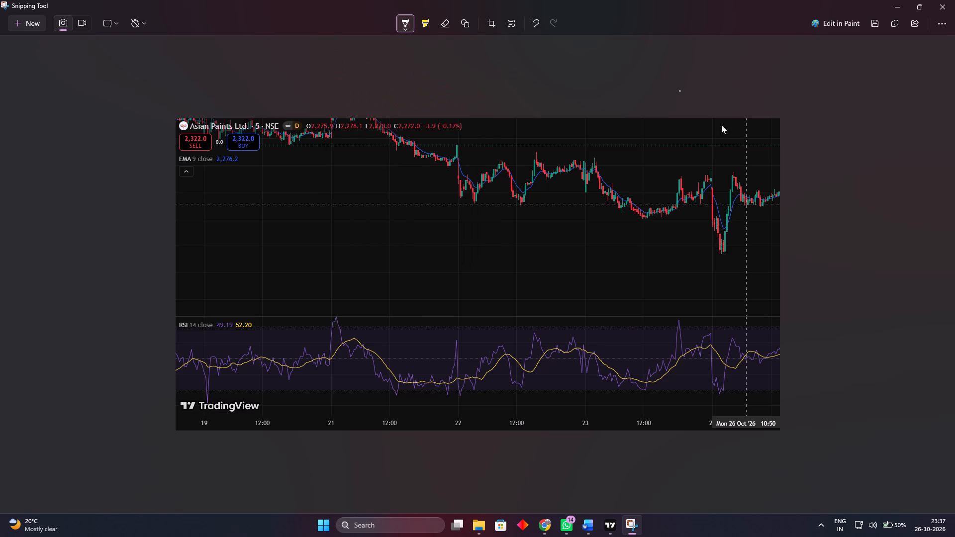
{"action": "key", "text": "ctrl+z"}
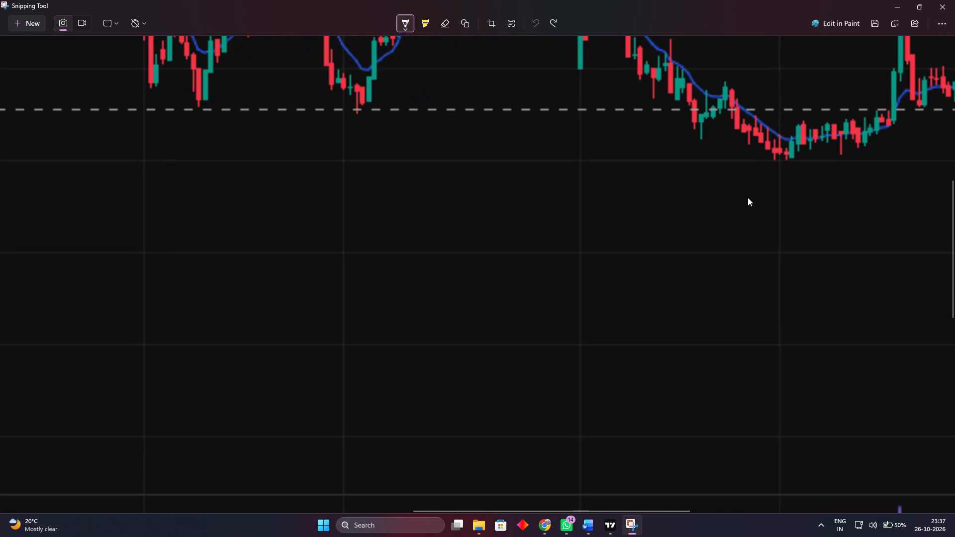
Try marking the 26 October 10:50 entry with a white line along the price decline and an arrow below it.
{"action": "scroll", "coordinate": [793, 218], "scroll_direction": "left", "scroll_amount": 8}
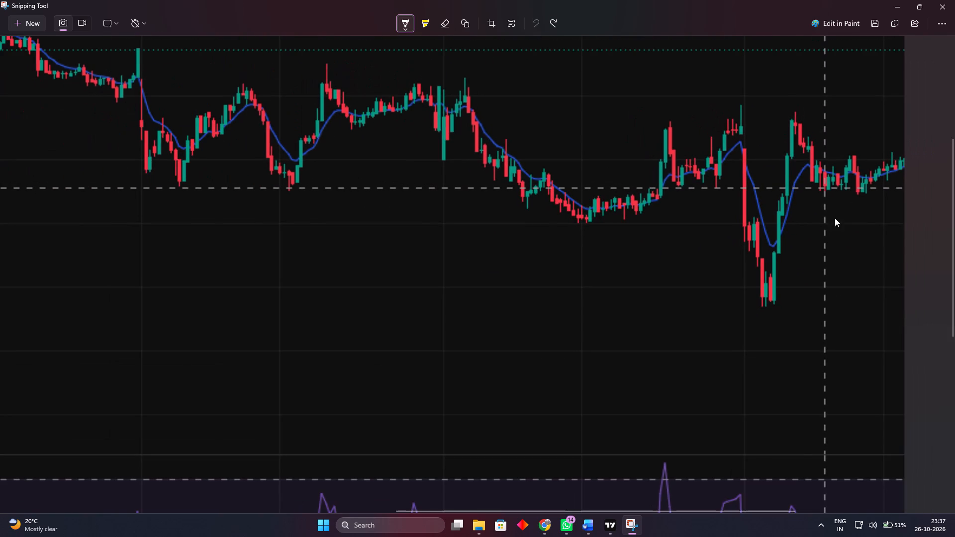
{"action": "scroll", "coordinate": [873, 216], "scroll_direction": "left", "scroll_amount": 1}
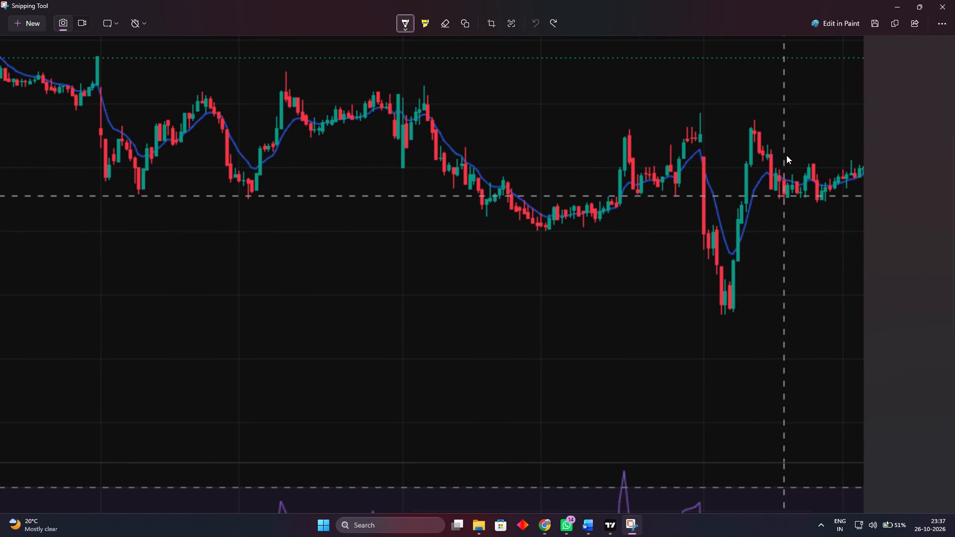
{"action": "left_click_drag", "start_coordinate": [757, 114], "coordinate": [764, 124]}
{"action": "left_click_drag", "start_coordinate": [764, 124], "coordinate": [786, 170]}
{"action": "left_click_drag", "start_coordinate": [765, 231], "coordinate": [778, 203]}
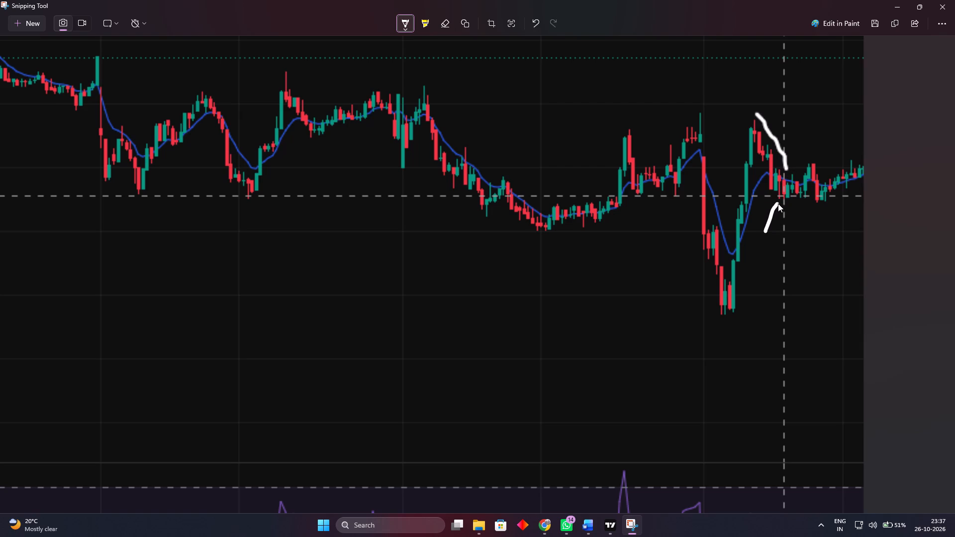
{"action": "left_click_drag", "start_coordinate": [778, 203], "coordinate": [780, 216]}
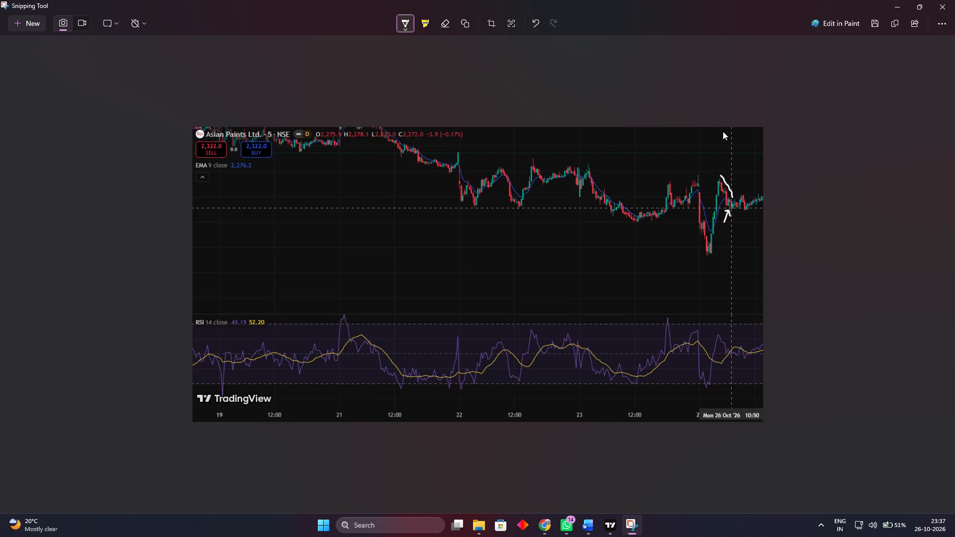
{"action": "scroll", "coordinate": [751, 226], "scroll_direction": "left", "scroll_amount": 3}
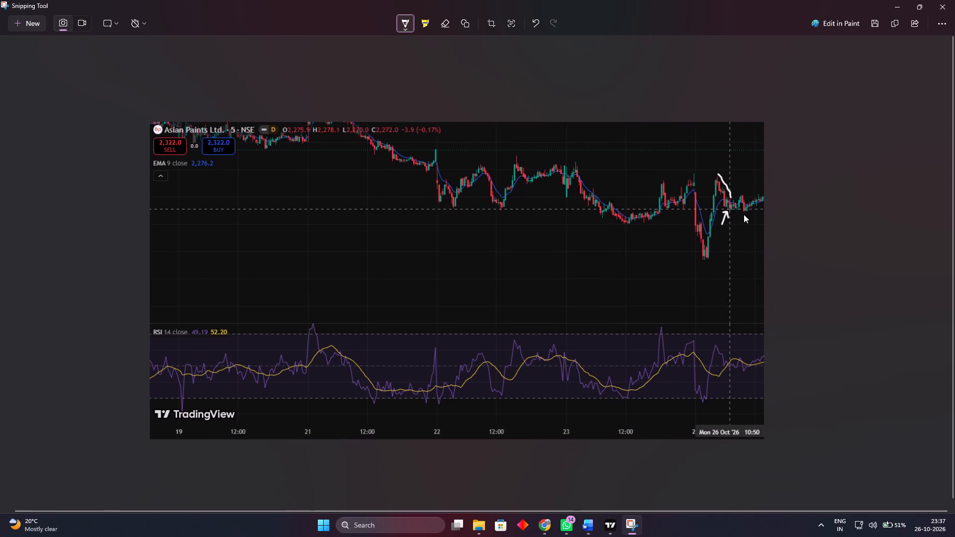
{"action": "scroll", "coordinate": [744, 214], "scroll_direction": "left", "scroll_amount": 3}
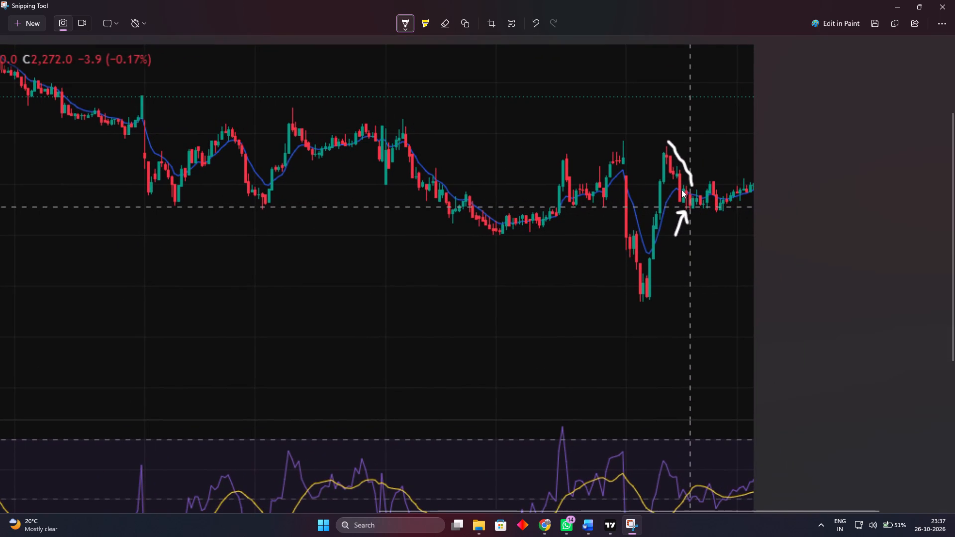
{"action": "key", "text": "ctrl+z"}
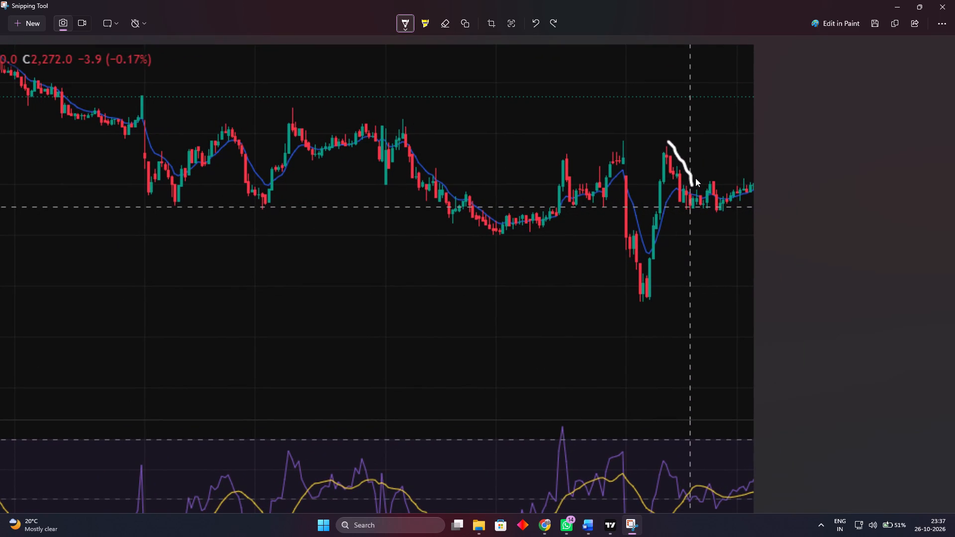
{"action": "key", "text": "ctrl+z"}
Draw a white circle around the pullback candles near the 26 October 10:50 crosshair.
{"action": "left_click", "coordinate": [699, 162]}
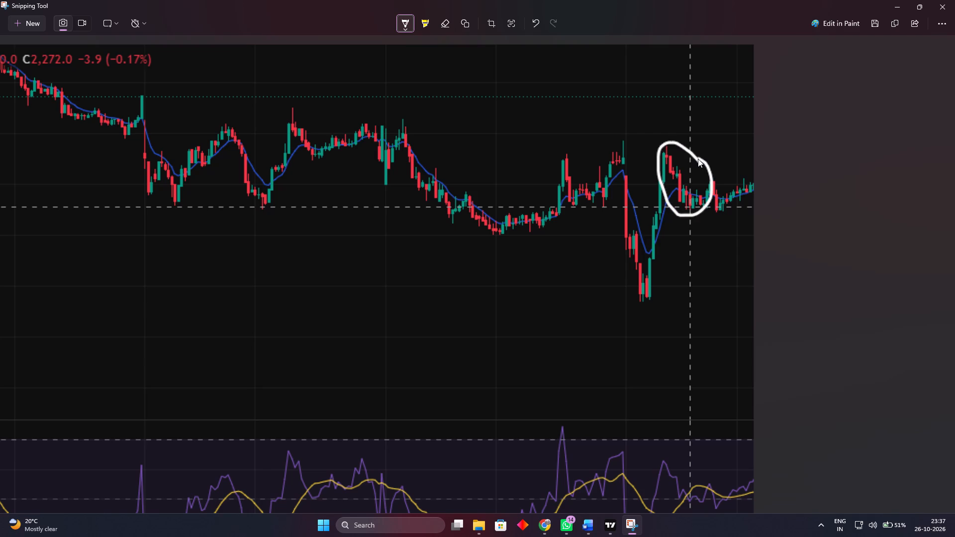
{"action": "key", "text": "ctrl+s"}
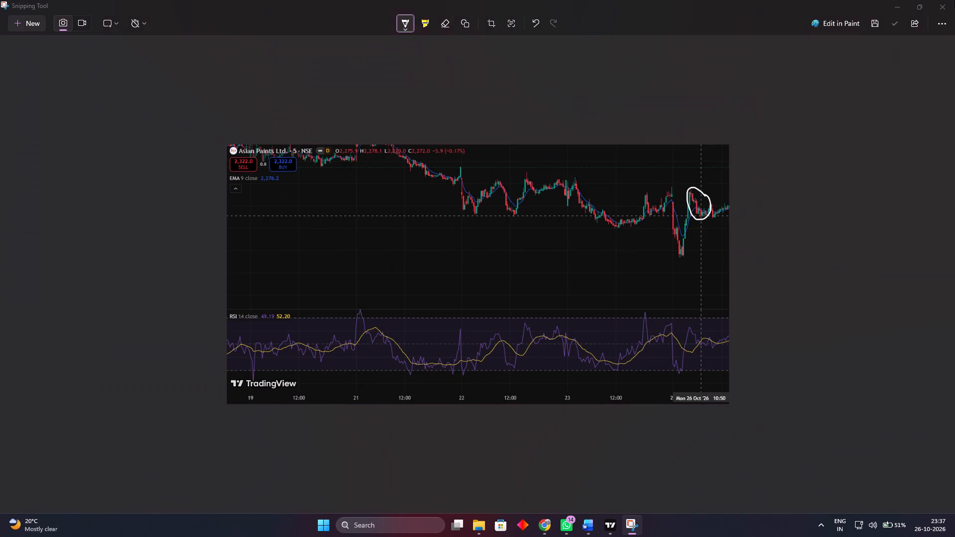
{"action": "key", "text": "Escape"}
Switch to Word and paste the annotated Asian Paints snip on the blank line above its caption.
{"action": "key", "text": "alt+Tab"}
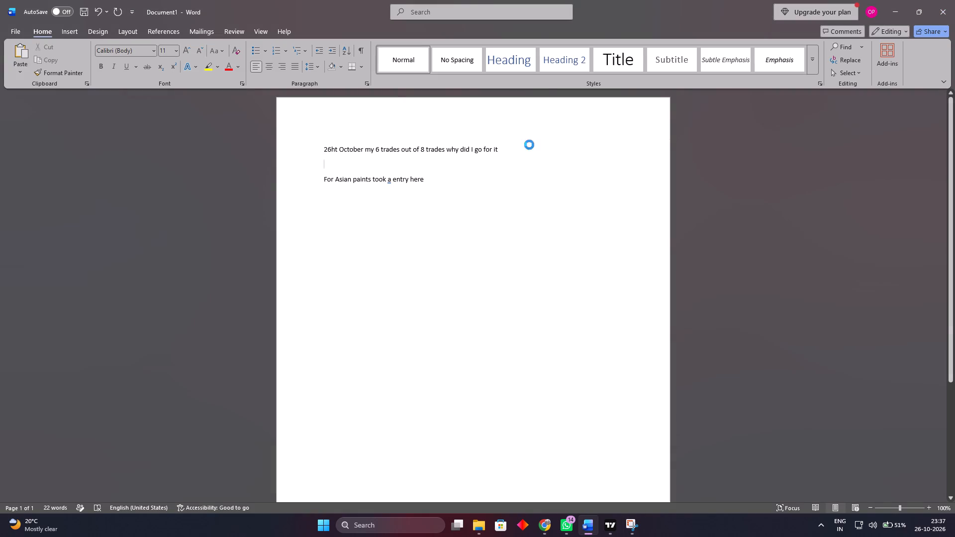
{"action": "key", "text": "ctrl+v"}
Extend the caption below the chart picture with "where its marked, since missed the entry".
{"action": "left_click", "coordinate": [438, 327]}
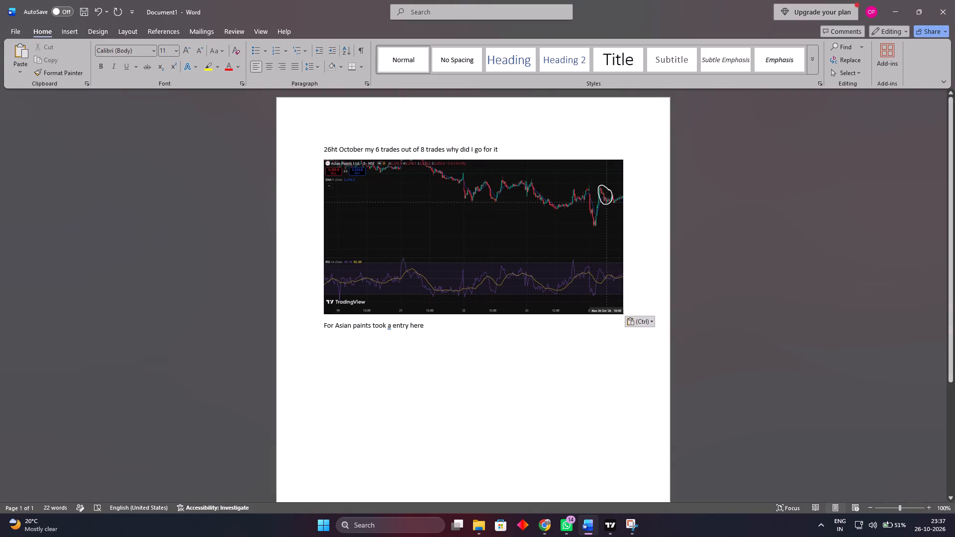
{"action": "key", "text": "h"}
{"action": "key", "text": "BackSpace"}
{"action": "type", "text": "where its marker"}
{"action": "key", "text": "BackSpace"}
{"action": "key", "text": "BackSpace"}
{"action": "type", "text": "ed, sinc"}
{"action": "key", "text": "BackSpace"}
{"action": "key", "text": "BackSpace"}
{"action": "key", "text": "BackSpace"}
{"action": "key", "text": "c"}
{"action": "key", "text": "BackSpace"}
{"action": "key", "text": "BackSpace"}
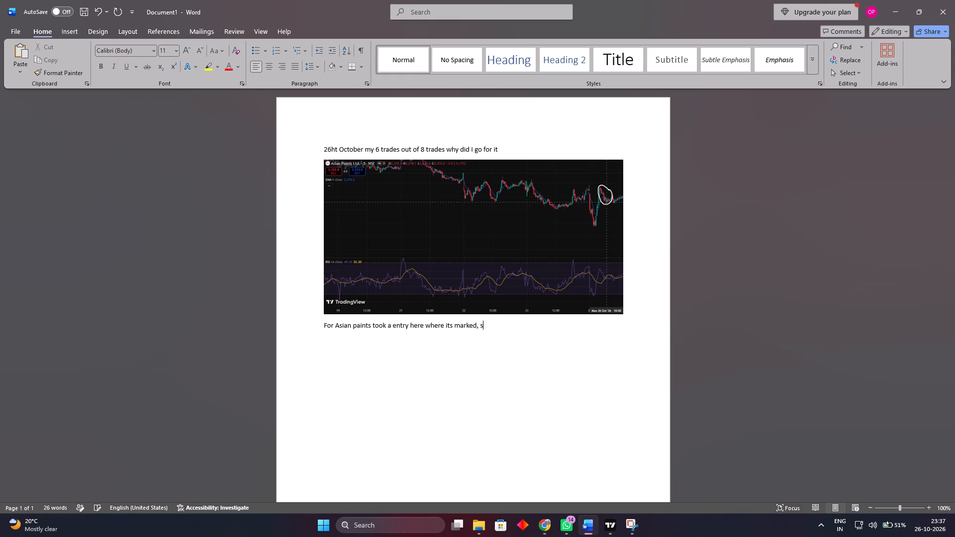
{"action": "type", "text": "since missed the entry at"}
{"action": "key", "text": "space"}
{"action": "key", "text": "BackSpace"}
{"action": "key", "text": "BackSpace"}
{"action": "key", "text": "BackSpace"}
Continue the caption with "previously so took it at 10:30".
{"action": "type", "text": "previu"}
{"action": "key", "text": "BackSpace"}
{"action": "type", "text": "ously the"}
{"action": "key", "text": "BackSpace"}
{"action": "key", "text": "BackSpace"}
{"action": "key", "text": "BackSpace"}
{"action": "type", "text": "so took it at -"}
{"action": "key", "text": "BackSpace"}
{"action": "type", "text": "10:30 and"}
{"action": "key", "text": "BackSpace"}
{"action": "key", "text": "BackSpace"}
{"action": "key", "text": "BackSpace"}
{"action": "key", "text": "a"}
{"action": "key", "text": "BackSpace"}
{"action": "key", "text": "a"}
{"action": "key", "text": "BackSpace"}
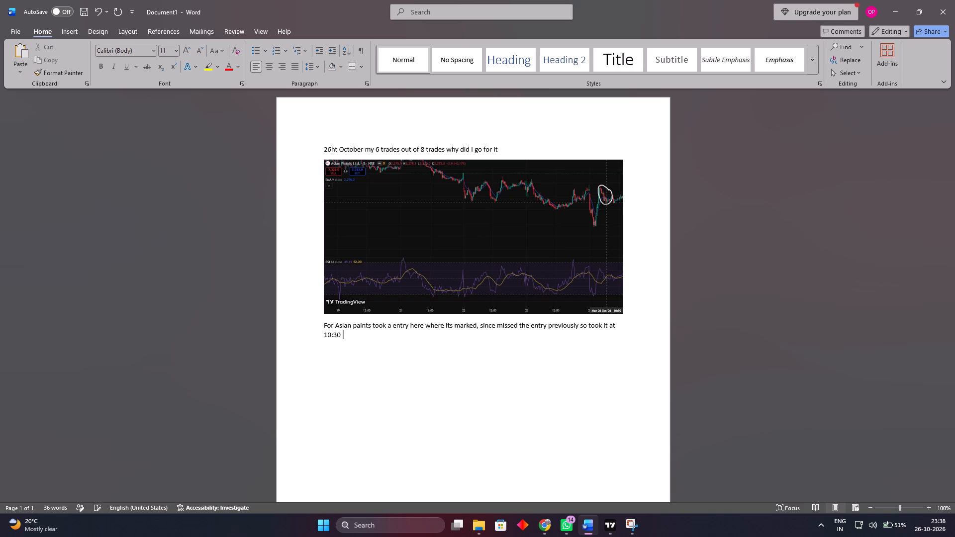
{"action": "key", "text": "BackSpace"}
Check the entry time on the snip, correct it in the caption to "10:50am" and add "here and".
{"action": "key", "text": "alt+Tab"}
{"action": "key", "text": "alt+Tab"}
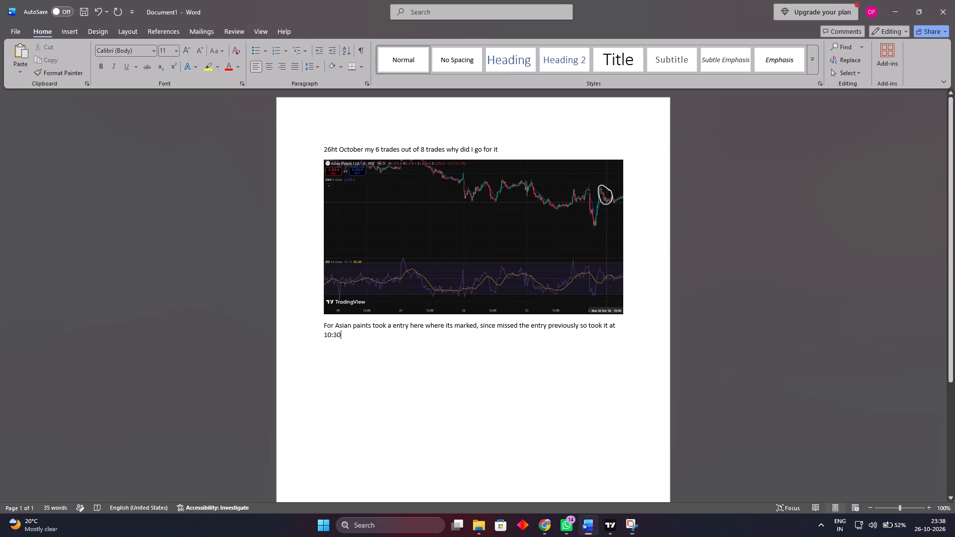
{"action": "key", "text": "BackSpace"}
{"action": "key", "text": "BackSpace"}
{"action": "type", "text": "50am here"}
{"action": "key", "text": "space"}
{"action": "type", "text": "and"}
{"action": "key", "text": "space"}
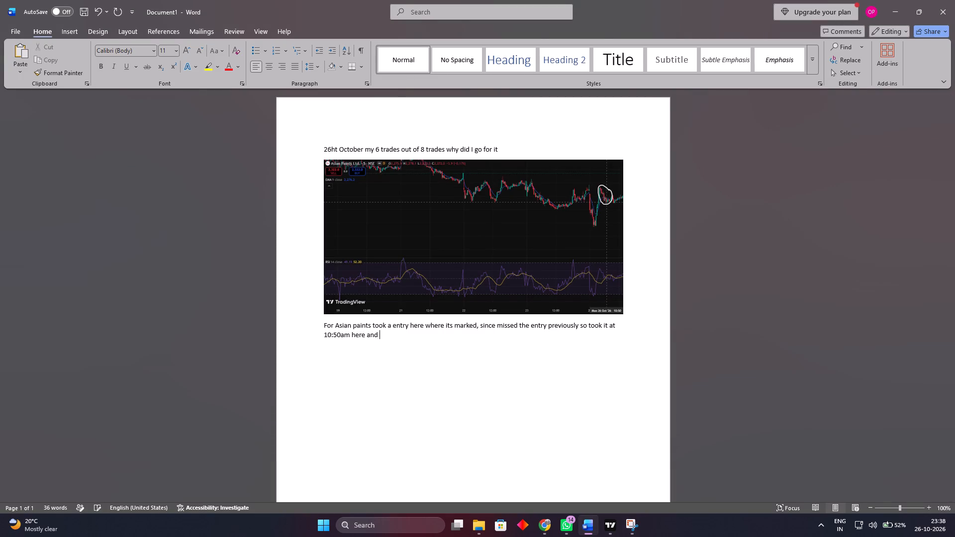
Continue the caption with "at the end of the day as expected it spiked", keeping the snip as reference.
{"action": "type", "text": "at the end of the day as exepcte"}
{"action": "key", "text": "BackSpace"}
{"action": "key", "text": "BackSpace"}
{"action": "key", "text": "BackSpace"}
{"action": "key", "text": "BackSpace"}
{"action": "key", "text": "BackSpace"}
{"action": "type", "text": "pected it spiked"}
{"action": "key", "text": "space"}
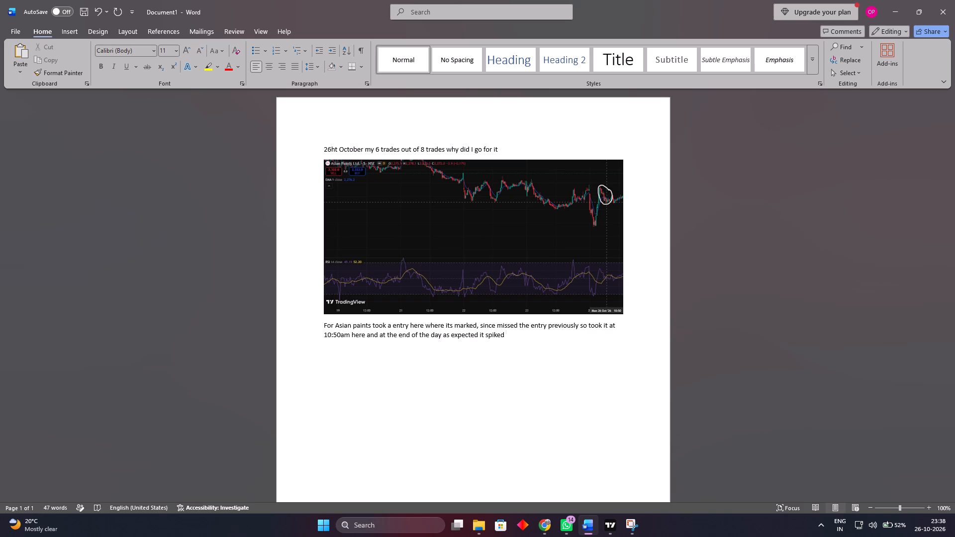
{"action": "key", "text": "alt+Tab"}
{"action": "key", "text": "alt+Tab"}
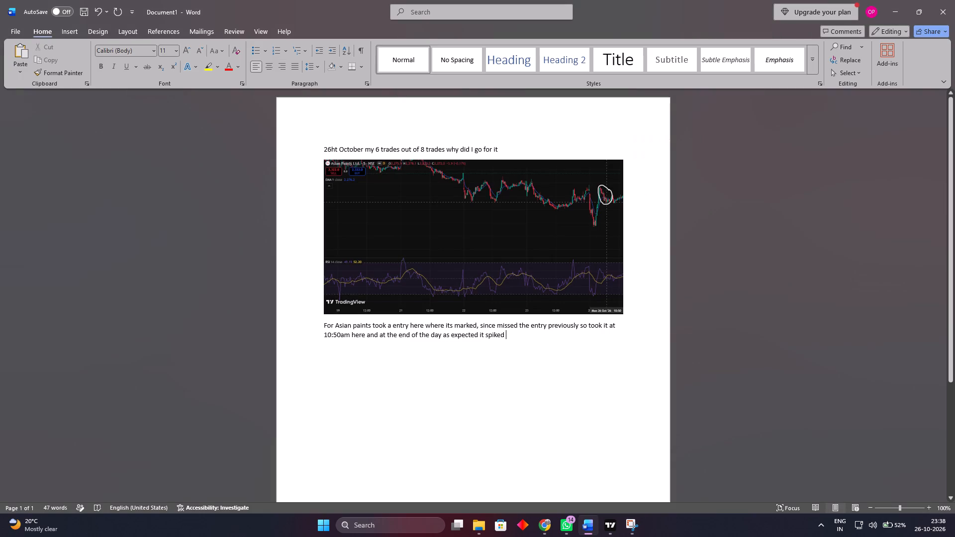
Start a new paragraph after "took it at" and insert "Since the RSI was around 16 at that time with" before "10:50am".
{"action": "left_click", "coordinate": [622, 328]}
{"action": "key", "text": "Return"}
{"action": "key", "text": "s"}
{"action": "key", "text": "BackSpace"}
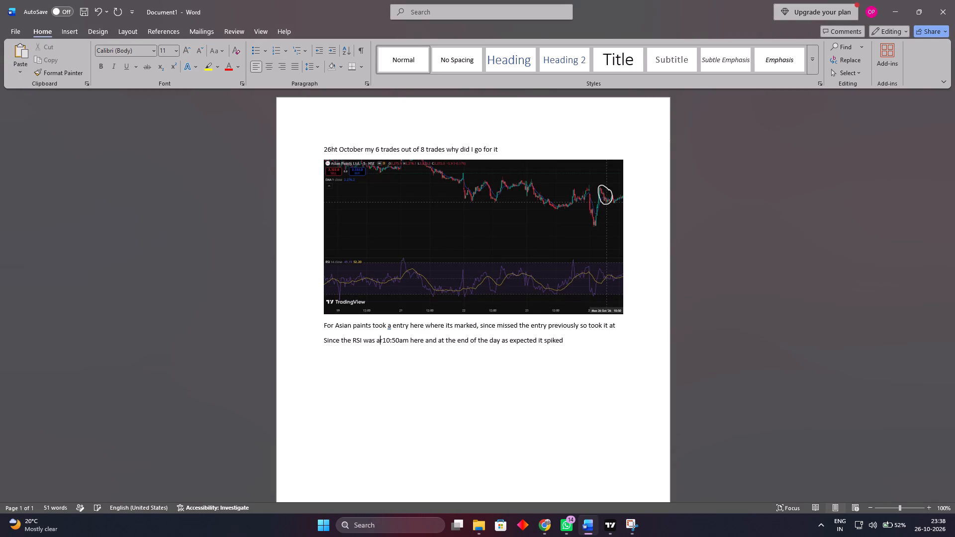
{"action": "type", "text": "16 at the"}
{"action": "key", "text": "space"}
{"action": "key", "text": "BackSpace"}
{"action": "key", "text": "a"}
{"action": "key", "text": "BackSpace"}
{"action": "key", "text": "BackSpace"}
{"action": "type", "text": "at time"}
{"action": "key", "text": "space"}
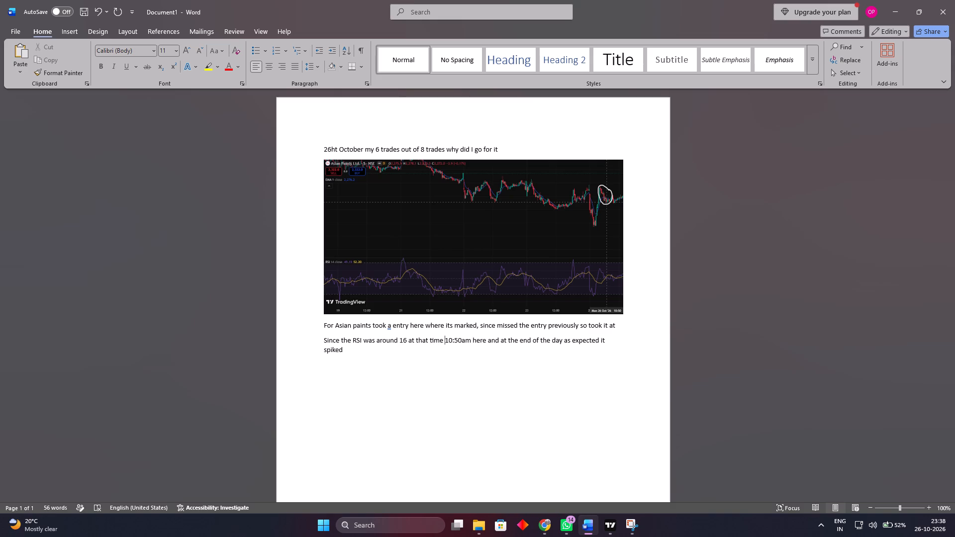
{"action": "type", "text": "and"}
{"action": "key", "text": "BackSpace"}
{"action": "key", "text": "BackSpace"}
{"action": "key", "text": "BackSpace"}
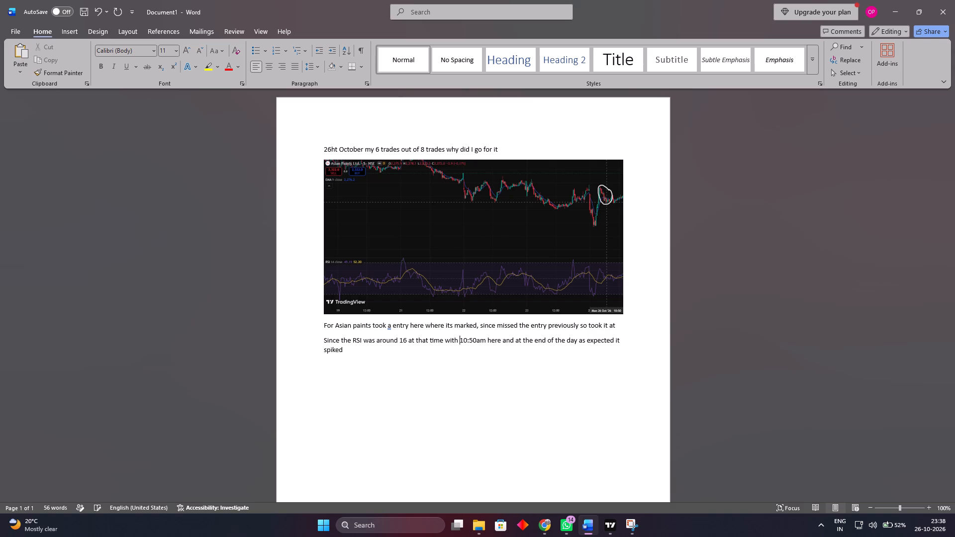
Check the EMA near the Asian Paints entry in TradingView and add "EMA around" before "10:50am" in the Word paragraph.
{"action": "key", "text": "alt+Tab"}
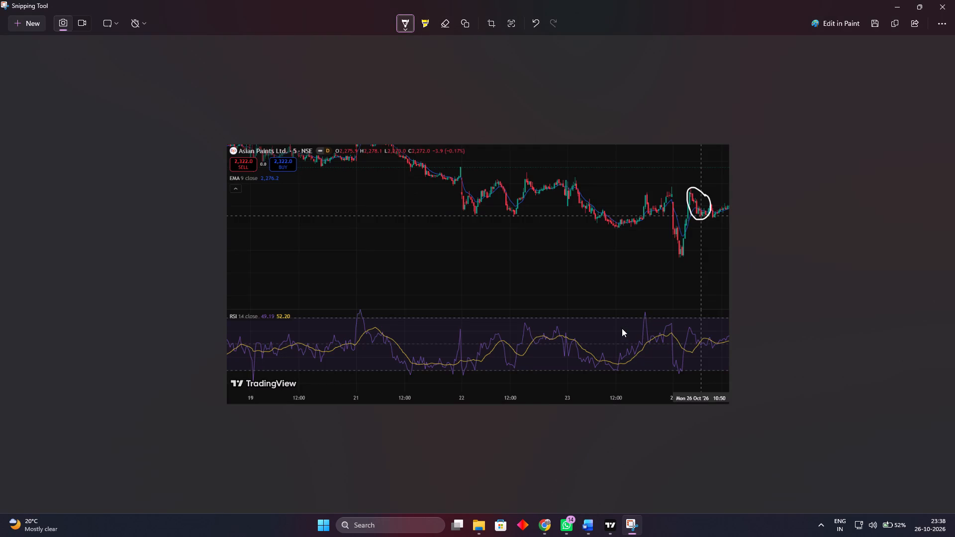
{"action": "key", "text": "alt+Tab"}
{"action": "key", "text": "alt+Tab"}
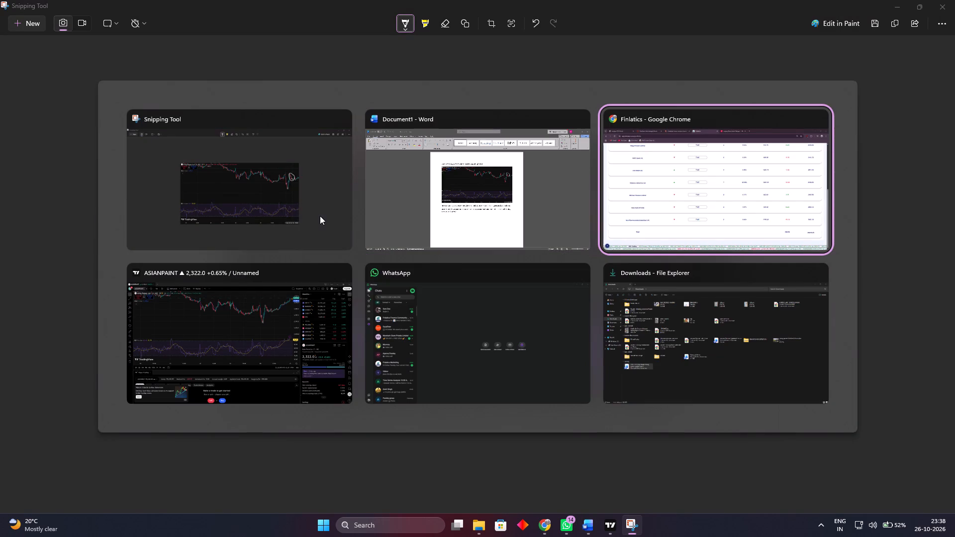
{"action": "key", "text": "alt+Tab"}
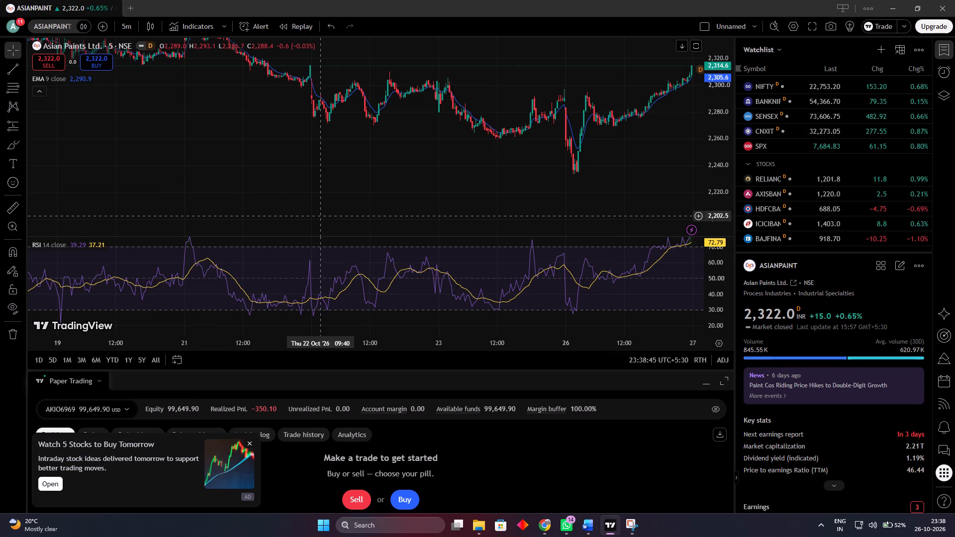
{"action": "key", "text": "alt+Tab"}
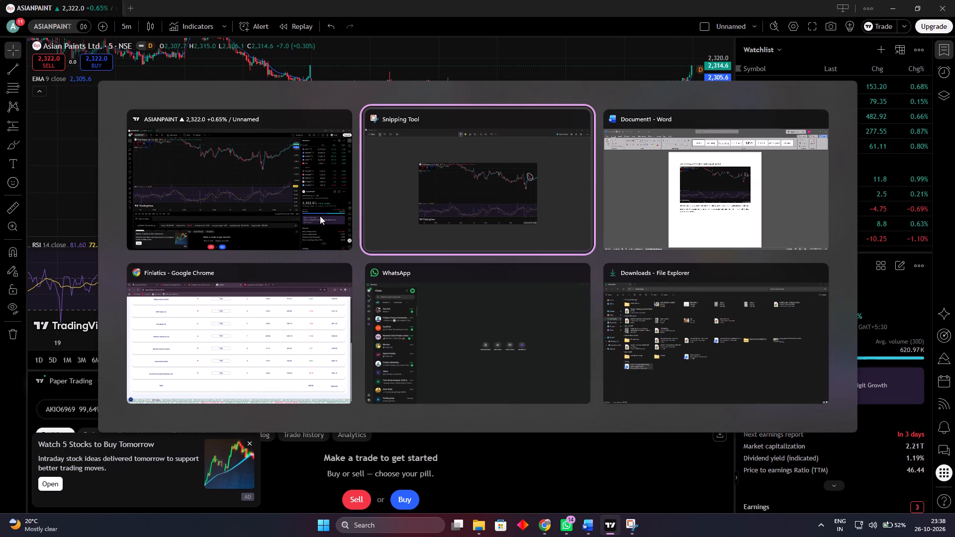
{"action": "key", "text": "alt+Tab"}
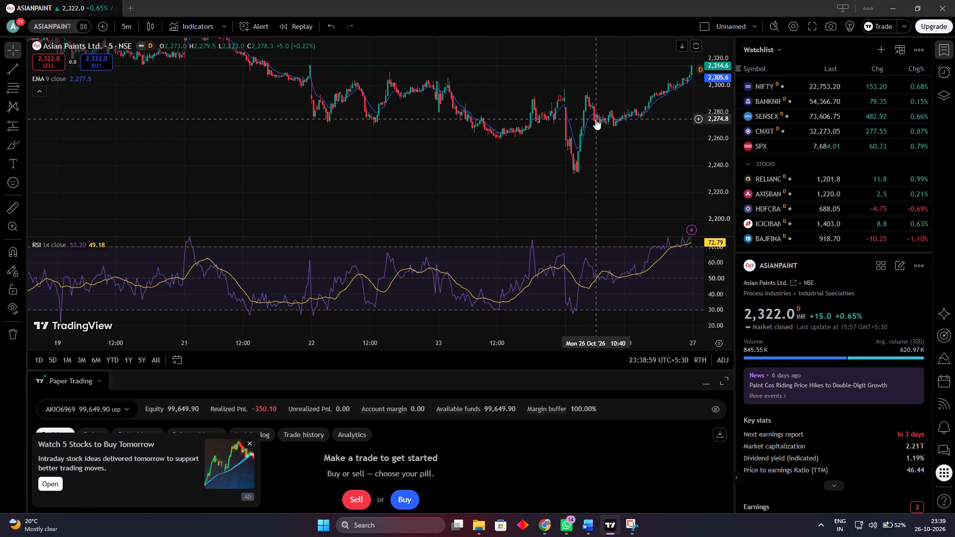
{"action": "key", "text": "alt+Tab"}
{"action": "key", "text": "alt+Tab"}
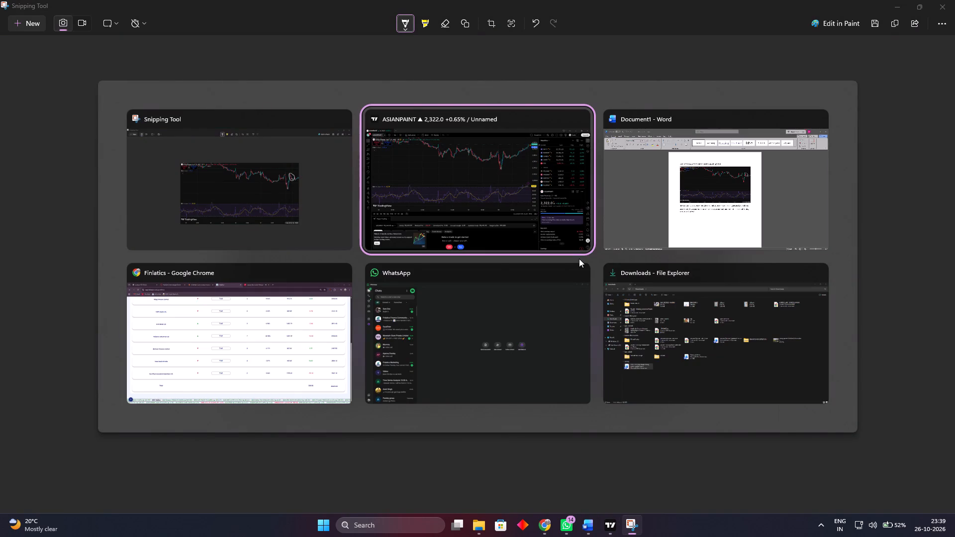
{"action": "key", "text": "alt+Tab"}
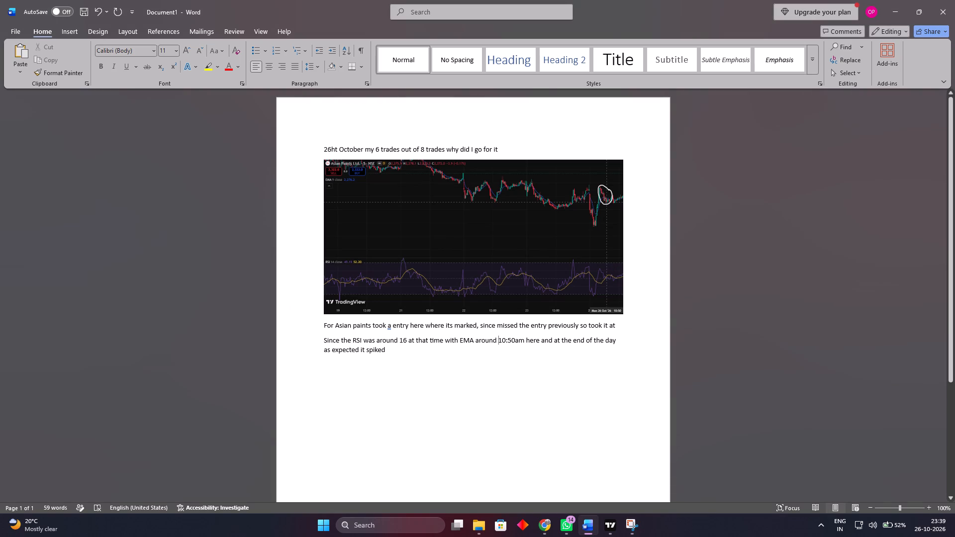
Switch to TradingView and set the Asian Paints chart interval to 1 day.
{"action": "key", "text": "alt+Tab"}
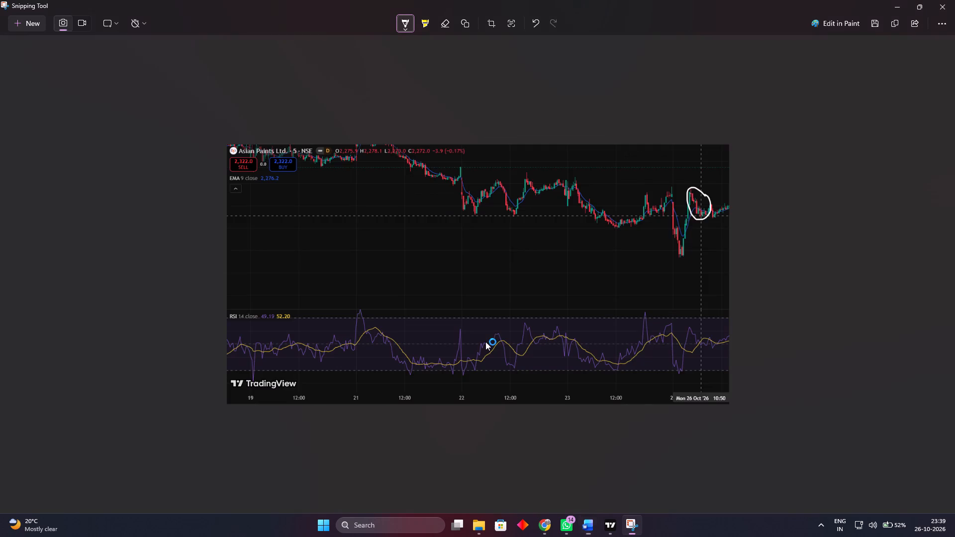
{"action": "key", "text": "alt+Tab"}
{"action": "key", "text": "alt+Tab"}
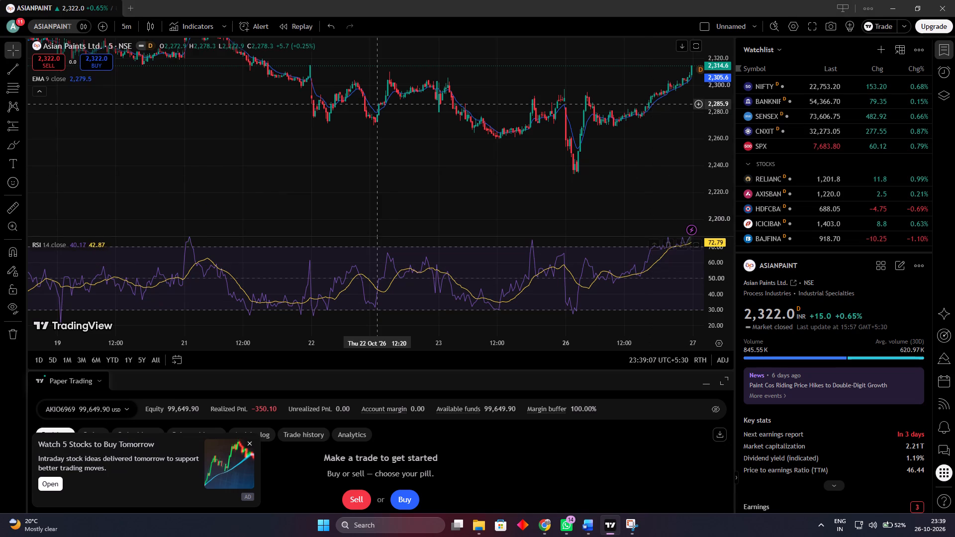
{"action": "left_click", "coordinate": [128, 29]}
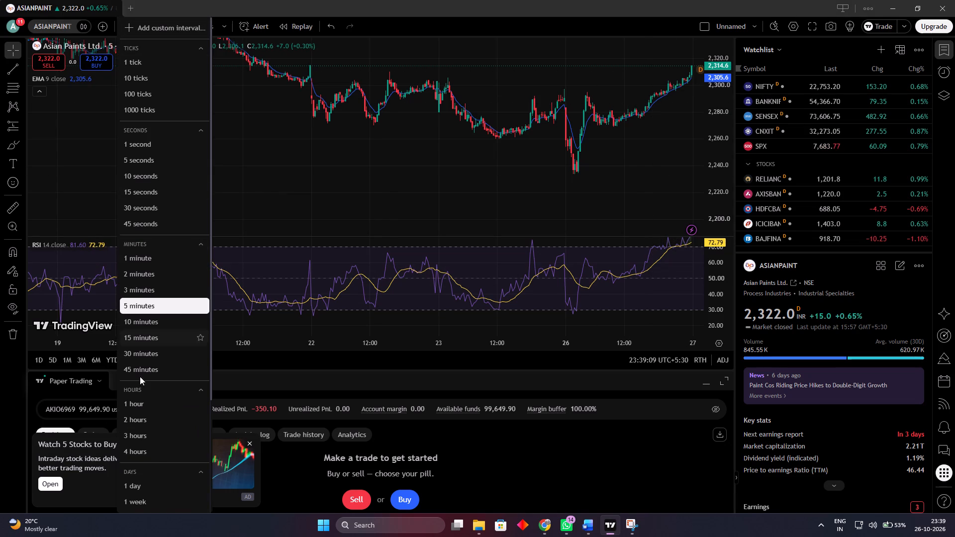
{"action": "left_click", "coordinate": [153, 484]}
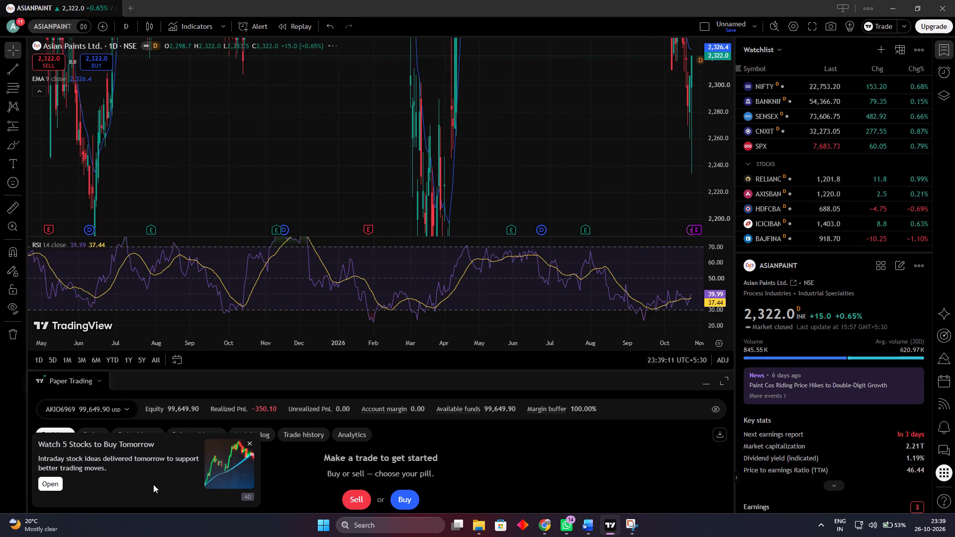
Examine the daily Asian Paints price candles with their EMA and RSI up to the latest October sessions.
{"action": "left_click_drag", "start_coordinate": [321, 168], "coordinate": [222, 204]}
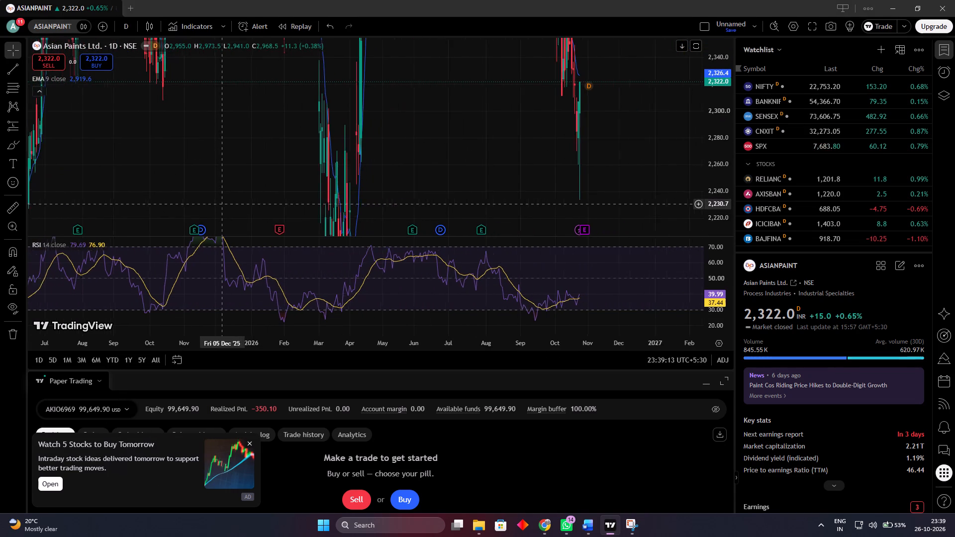
{"action": "left_click_drag", "start_coordinate": [712, 160], "coordinate": [712, 250]}
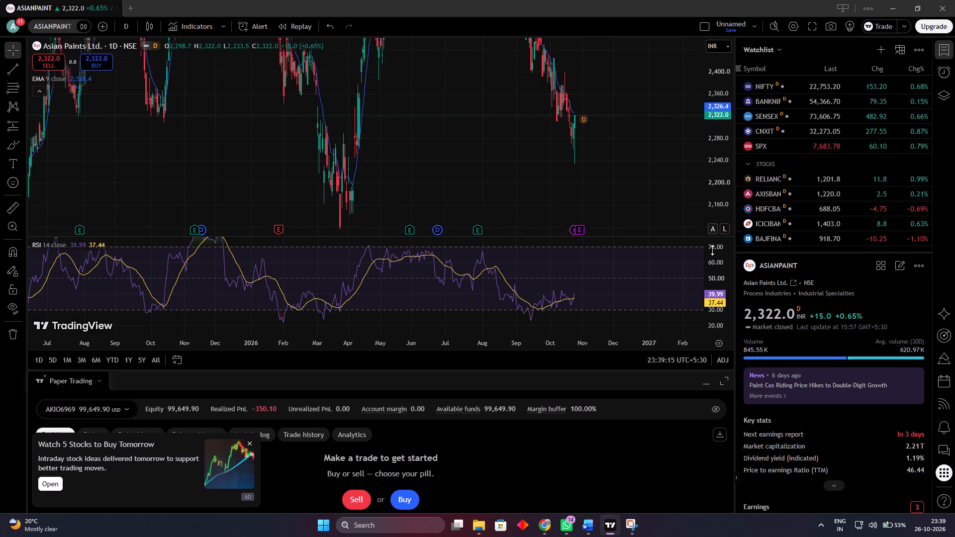
{"action": "left_click_drag", "start_coordinate": [712, 250], "coordinate": [712, 268]}
{"action": "left_click_drag", "start_coordinate": [616, 155], "coordinate": [603, 304]}
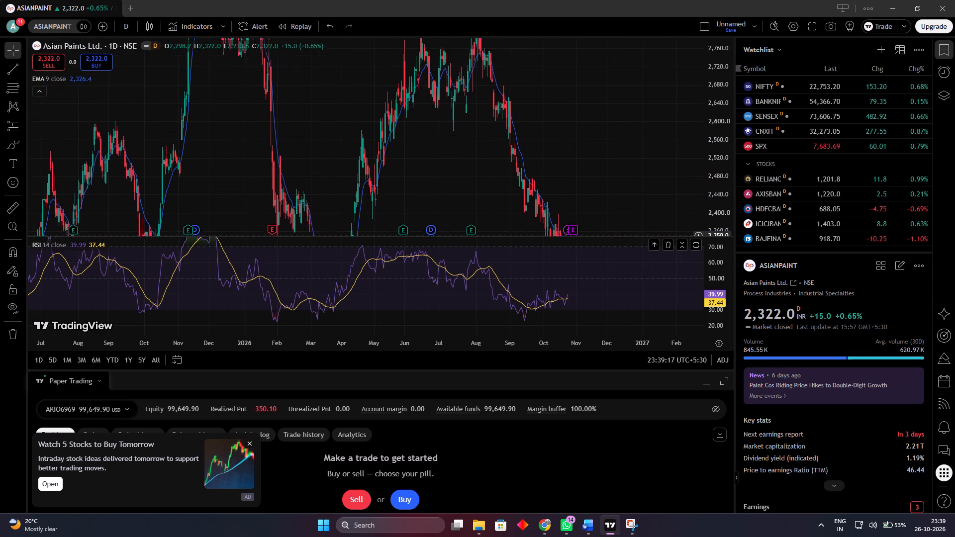
{"action": "left_click_drag", "start_coordinate": [603, 304], "coordinate": [448, 230]}
{"action": "left_click", "coordinate": [528, 194]}
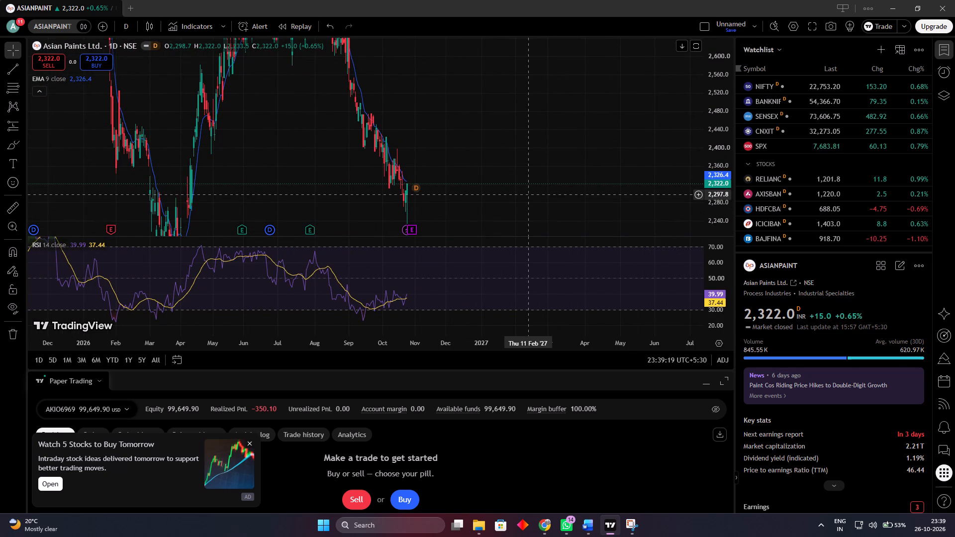
{"action": "scroll", "coordinate": [528, 194], "scroll_direction": "up", "scroll_amount": 1}
{"action": "scroll", "coordinate": [528, 194], "scroll_direction": "down", "scroll_amount": 3}
{"action": "left_click_drag", "start_coordinate": [561, 143], "coordinate": [533, 212]}
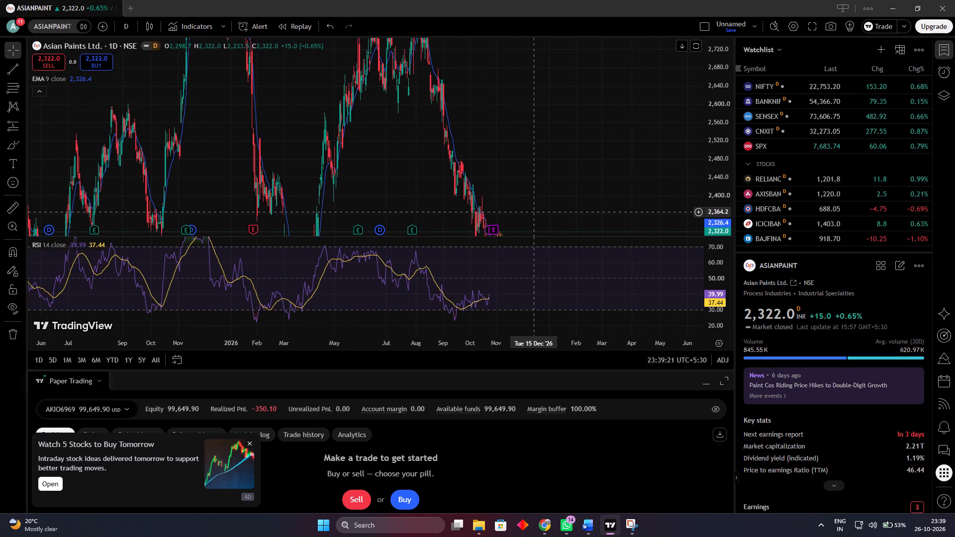
{"action": "left_click_drag", "start_coordinate": [715, 144], "coordinate": [716, 233]}
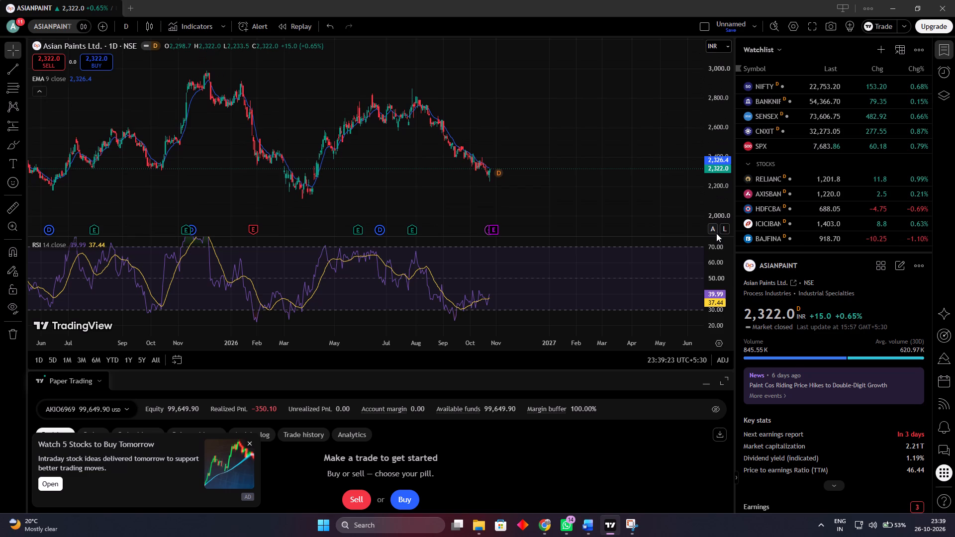
{"action": "left_click_drag", "start_coordinate": [716, 233], "coordinate": [713, 221]}
{"action": "left_click_drag", "start_coordinate": [566, 154], "coordinate": [592, 160]}
{"action": "left_click_drag", "start_coordinate": [557, 256], "coordinate": [557, 284]}
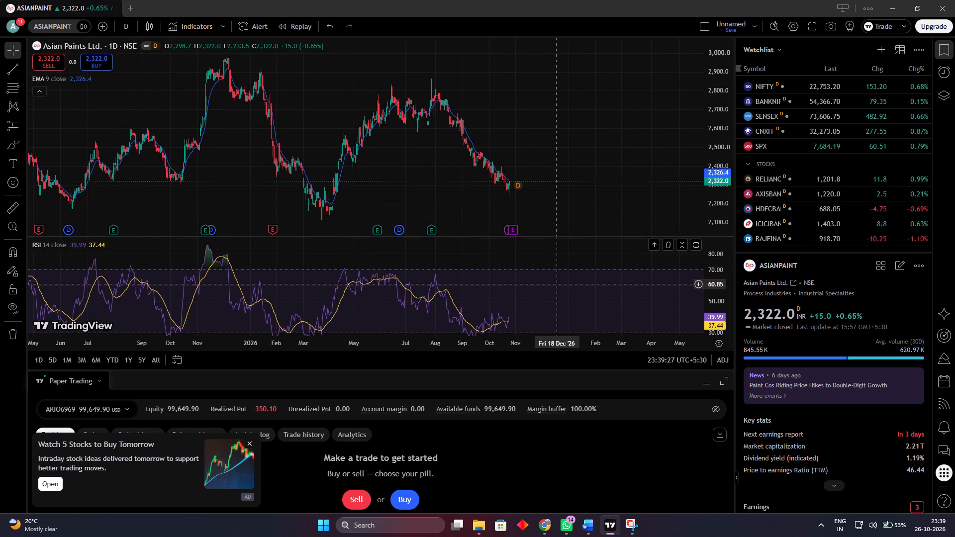
{"action": "left_click_drag", "start_coordinate": [557, 284], "coordinate": [579, 281]}
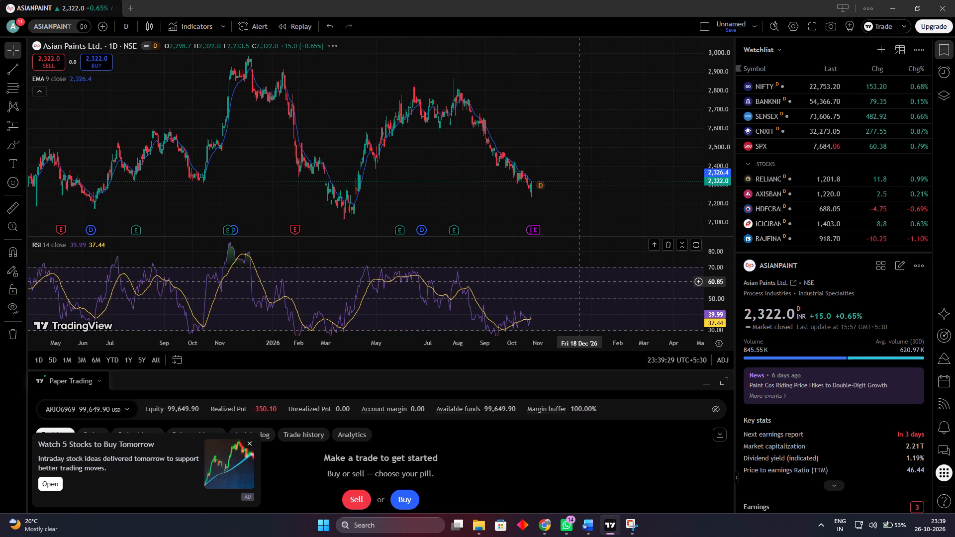
{"action": "left_click", "coordinate": [610, 135]}
{"action": "left_click_drag", "start_coordinate": [610, 135], "coordinate": [546, 135]}
Back in Word, insert "2326," after "EMA around", rechecking the value against the daily chart.
{"action": "key", "text": "alt+Tab"}
{"action": "key", "text": "alt+Tab"}
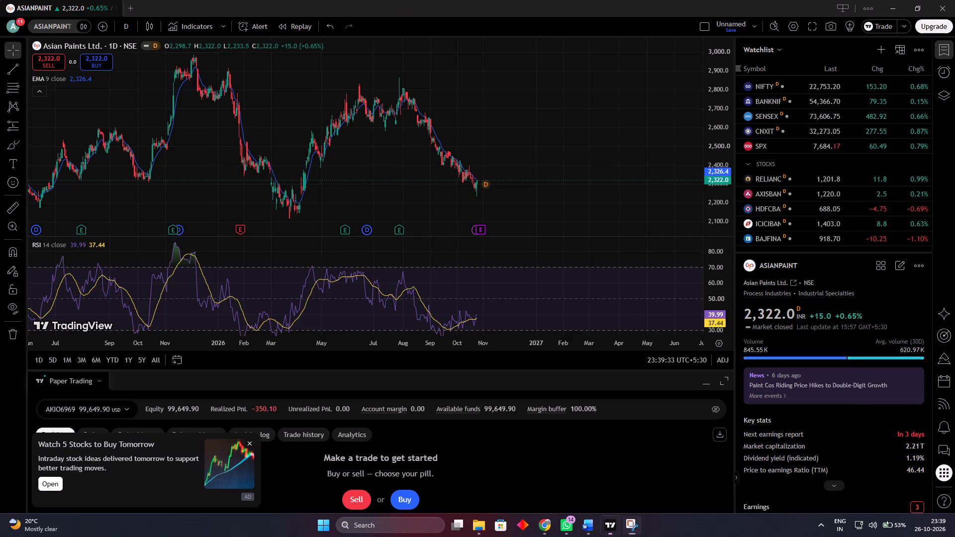
{"action": "key", "text": "alt+Tab"}
{"action": "key", "text": "alt+Tab"}
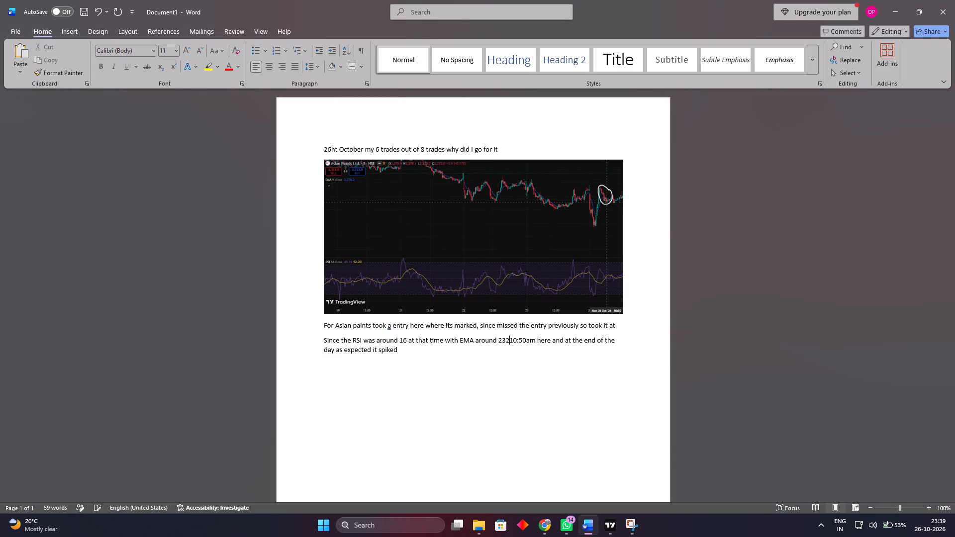
{"action": "key", "text": "alt+Tab"}
{"action": "key", "text": "alt+Tab"}
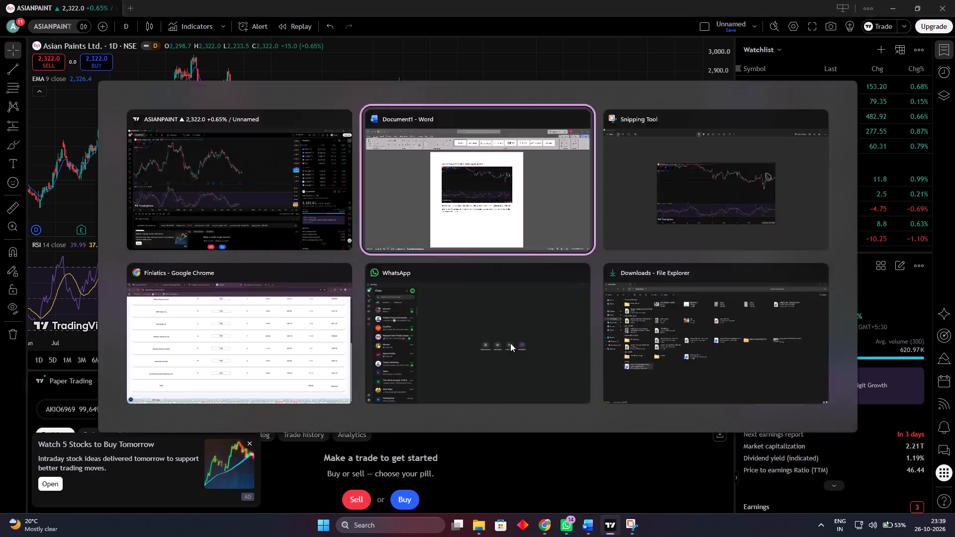
{"action": "key", "text": "6"}
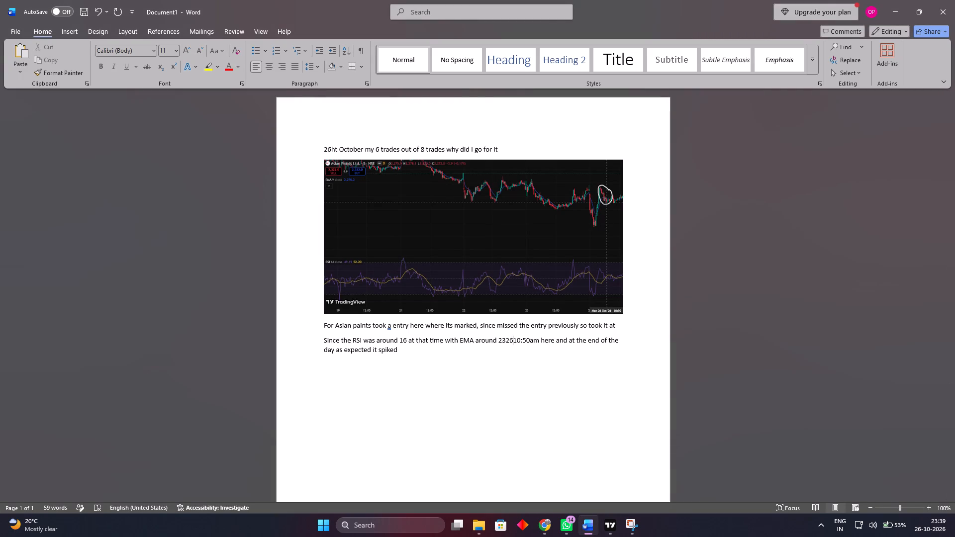
{"action": "key", "text": "space"}
{"action": "key", "text": "BackSpace"}
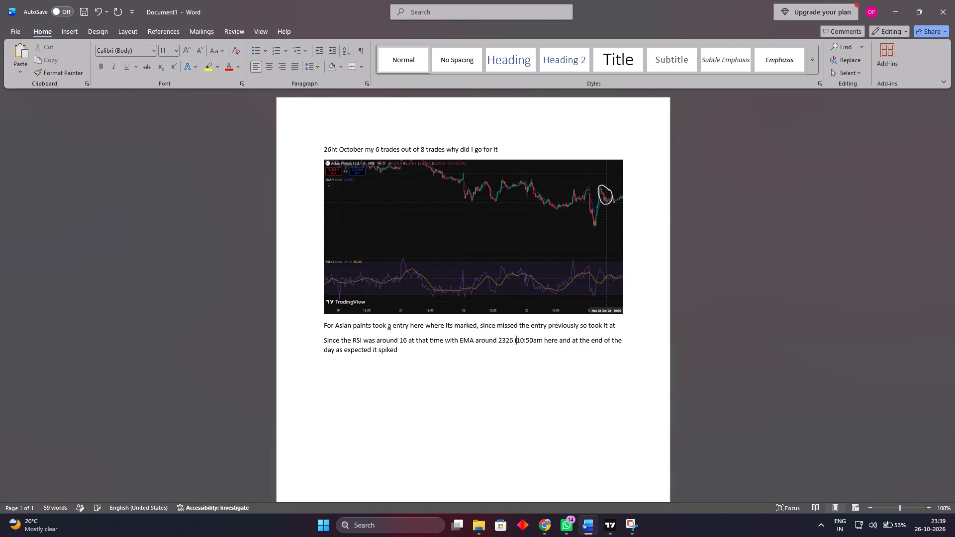
{"action": "key", "text": "BackSpace"}
{"action": "key", "text": "BackSpace"}
{"action": "key", "text": "BackSpace"}
{"action": "key", "text": "BackSpace"}
{"action": "key", "text": "BackSpace"}
{"action": "key", "text": "BackSpace"}
{"action": "key", "text": "comma"}
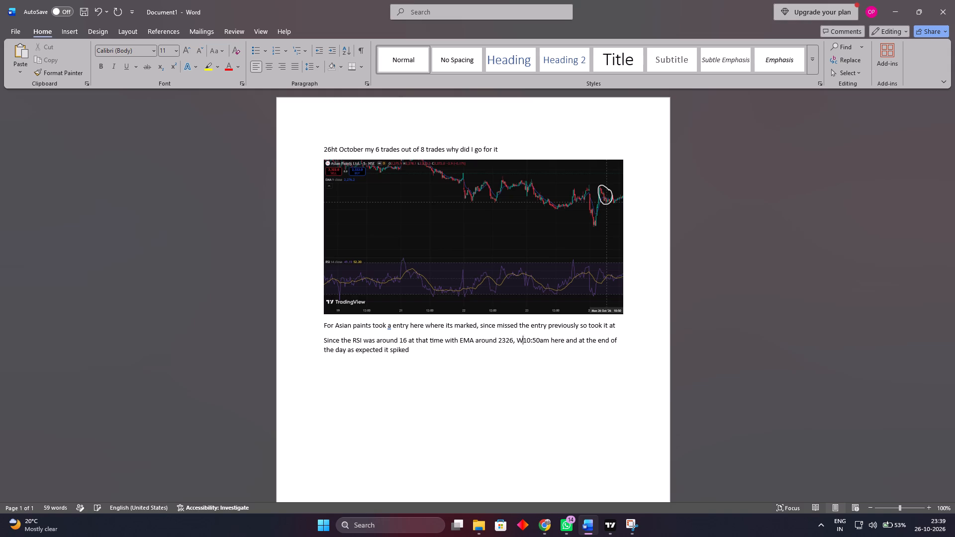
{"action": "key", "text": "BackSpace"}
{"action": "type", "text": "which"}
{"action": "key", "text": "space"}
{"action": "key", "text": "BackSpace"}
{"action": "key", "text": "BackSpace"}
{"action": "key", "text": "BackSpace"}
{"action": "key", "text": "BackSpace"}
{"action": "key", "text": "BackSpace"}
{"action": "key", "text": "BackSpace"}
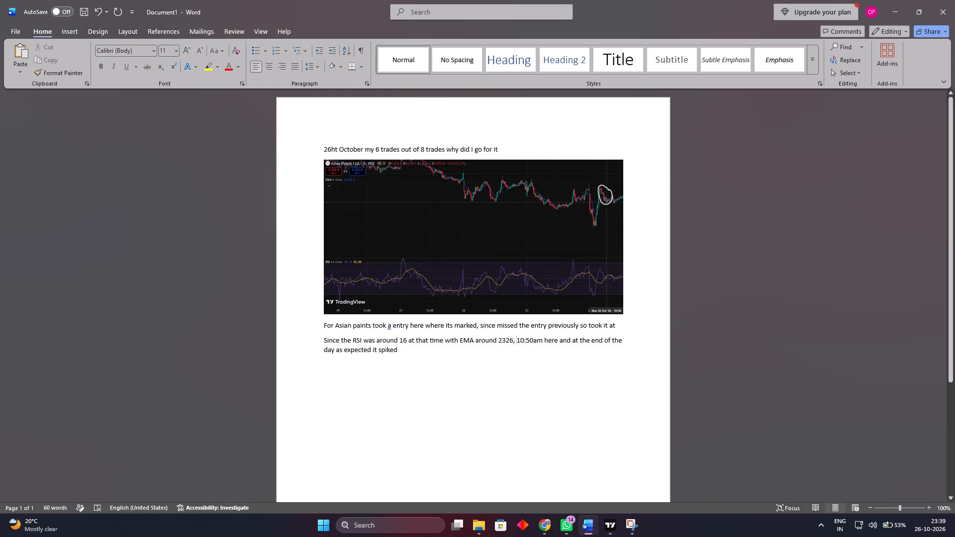
Insert "at" after "where its marked" in the first caption line.
{"action": "left_click", "coordinate": [476, 324]}
{"action": "key", "text": "space"}
{"action": "type", "text": "at"}
{"action": "key", "text": "space"}
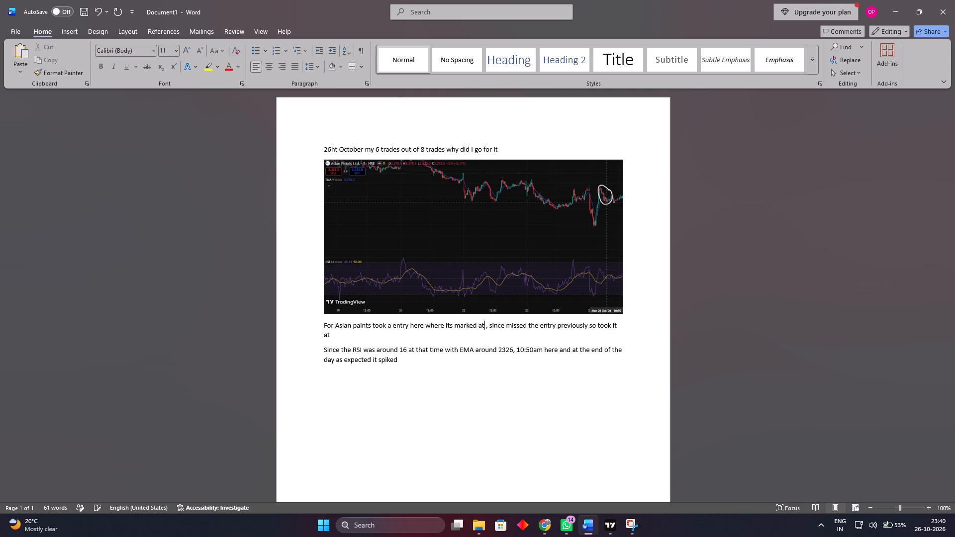
Switch to the Finlatics portfolio in Chrome and look up the Asian Paints holding's average cost.
{"action": "key", "text": "alt+Tab"}
{"action": "key", "text": "alt+Tab"}
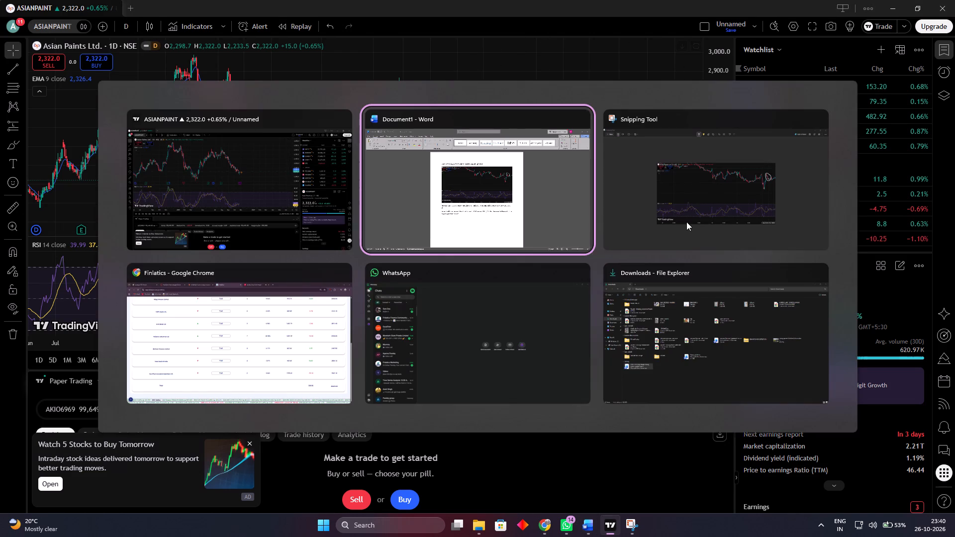
{"action": "key", "text": "alt+Tab"}
{"action": "key", "text": "alt+Tab"}
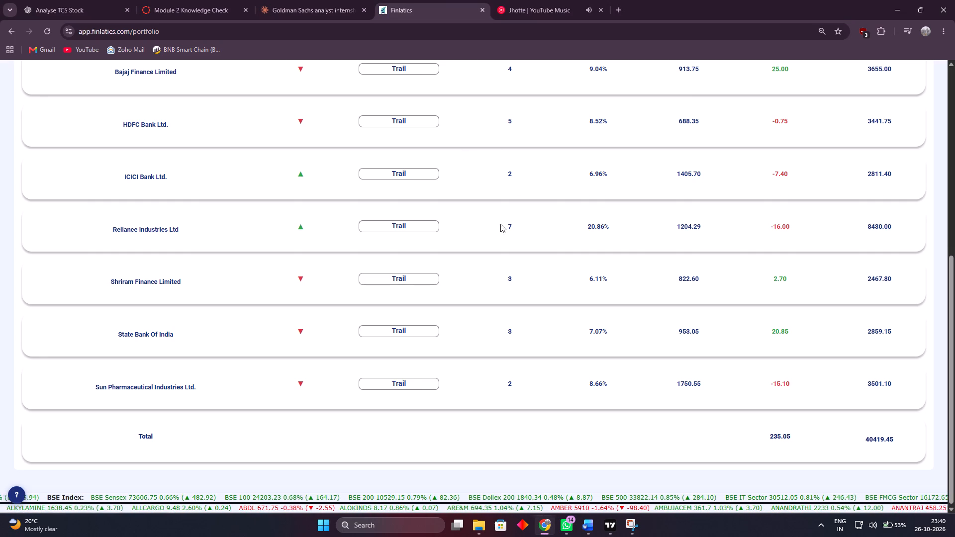
{"action": "scroll", "coordinate": [550, 206], "scroll_direction": "up", "scroll_amount": 3}
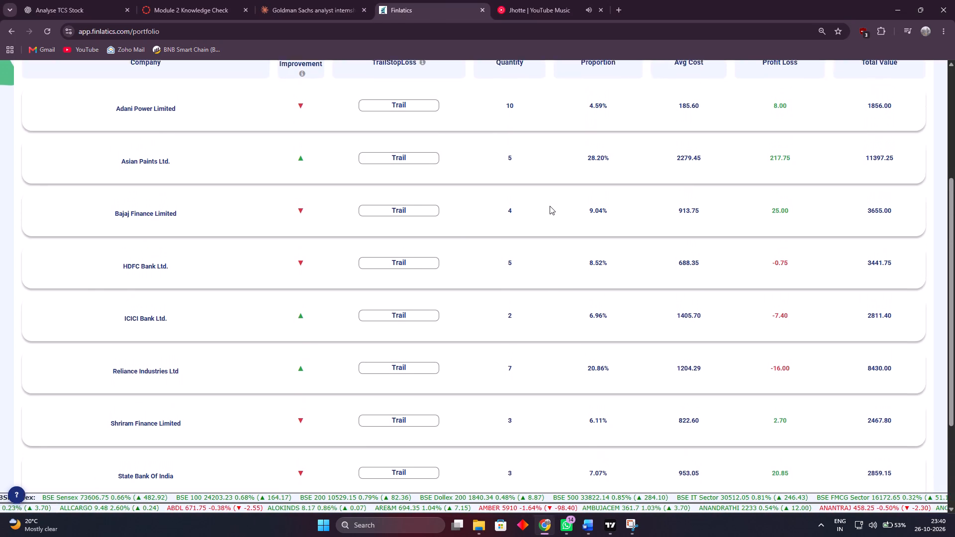
{"action": "scroll", "coordinate": [550, 206], "scroll_direction": "up", "scroll_amount": 1}
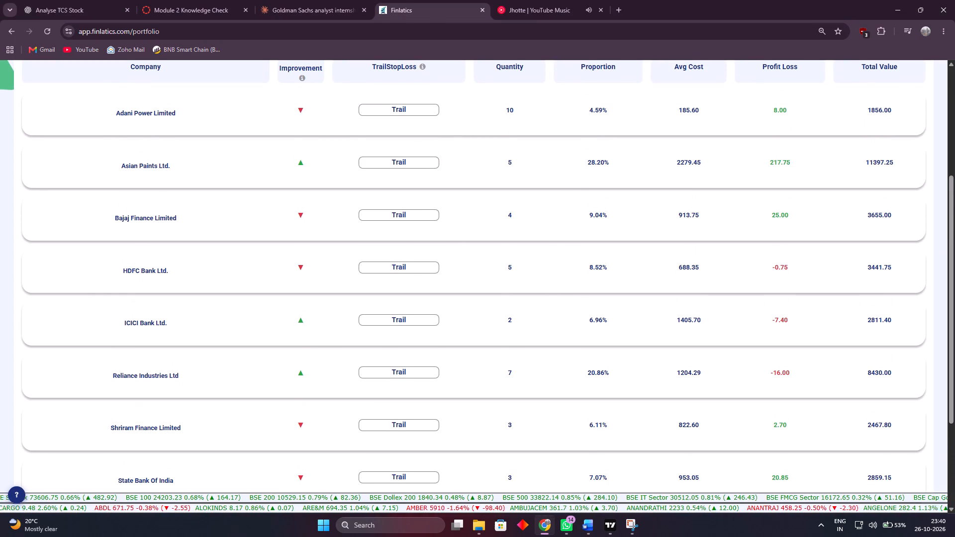
{"action": "scroll", "coordinate": [700, 165], "scroll_direction": "up", "scroll_amount": 1}
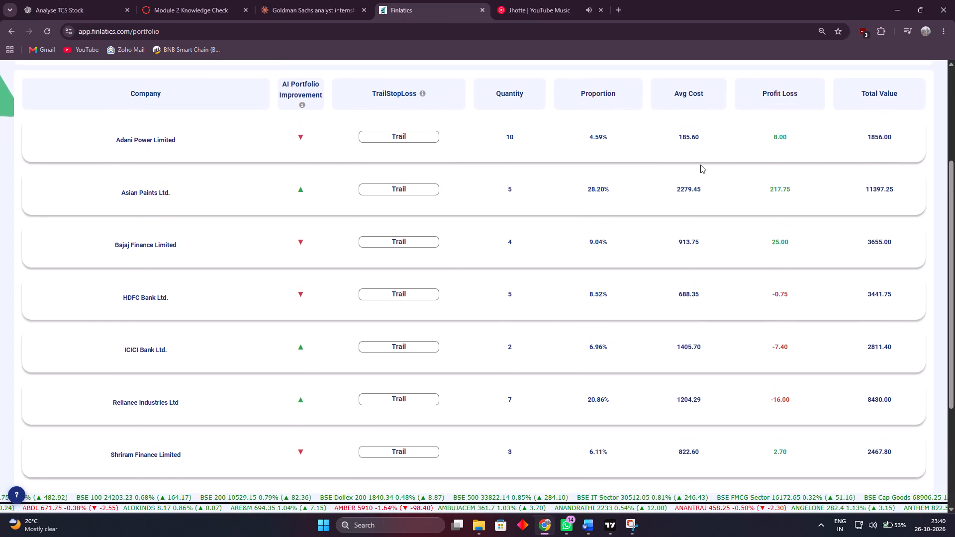
{"action": "scroll", "coordinate": [700, 165], "scroll_direction": "up", "scroll_amount": 3}
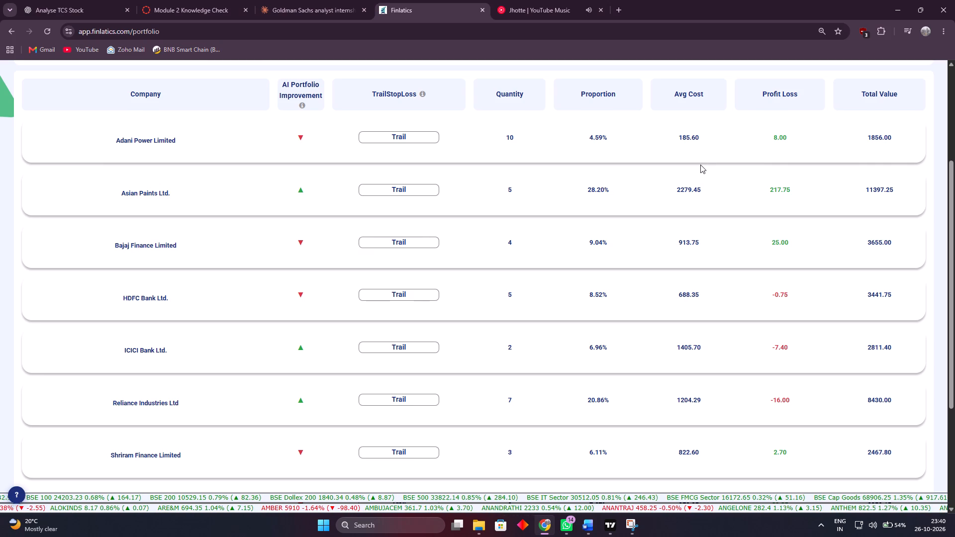
{"action": "scroll", "coordinate": [700, 165], "scroll_direction": "up", "scroll_amount": 1}
{"action": "left_click", "coordinate": [645, 179]}
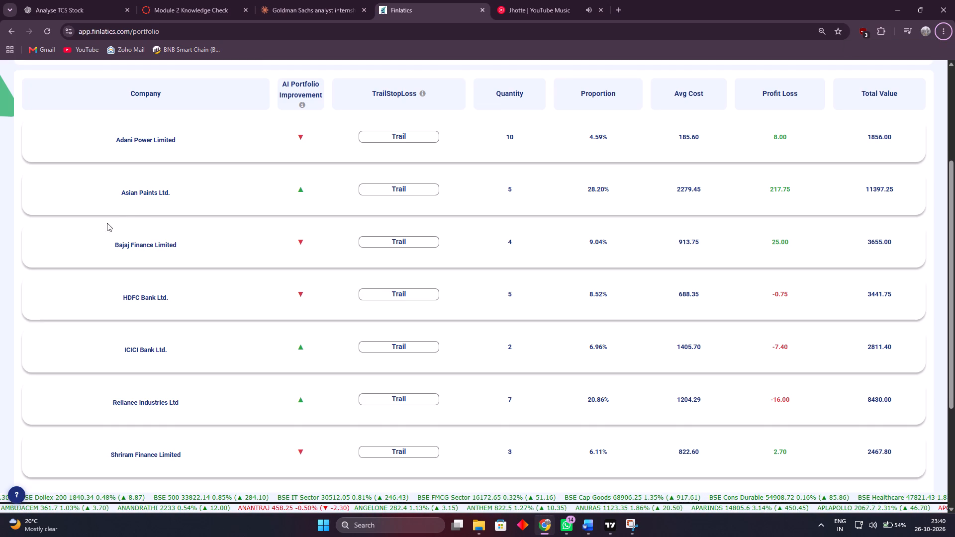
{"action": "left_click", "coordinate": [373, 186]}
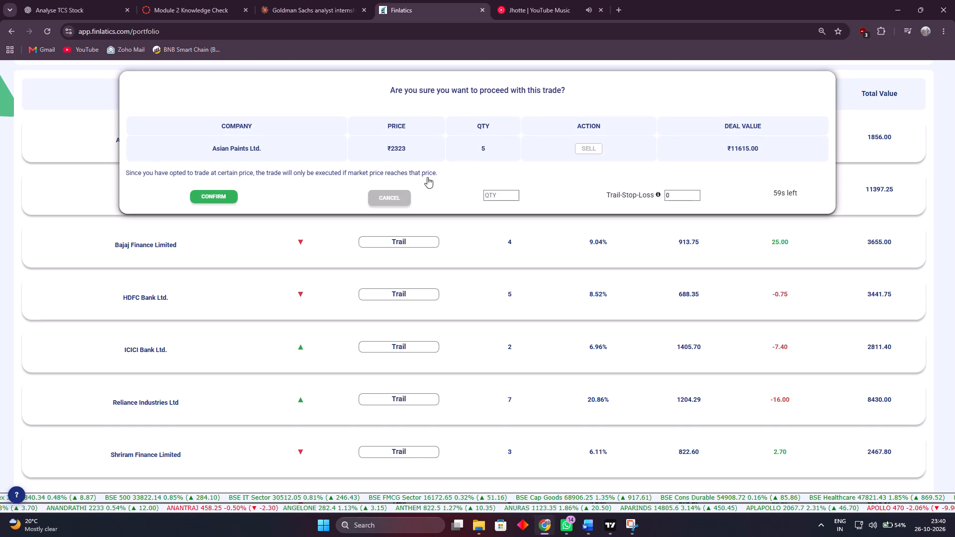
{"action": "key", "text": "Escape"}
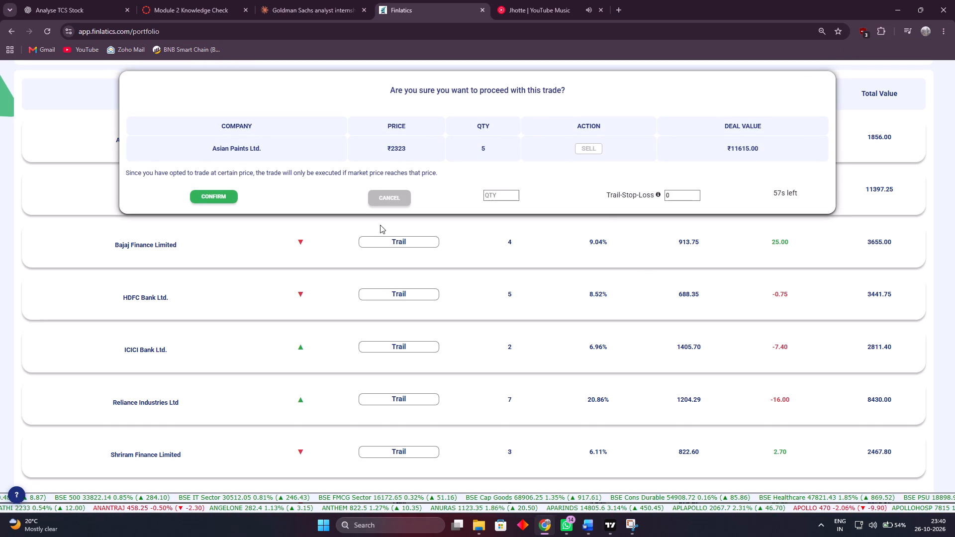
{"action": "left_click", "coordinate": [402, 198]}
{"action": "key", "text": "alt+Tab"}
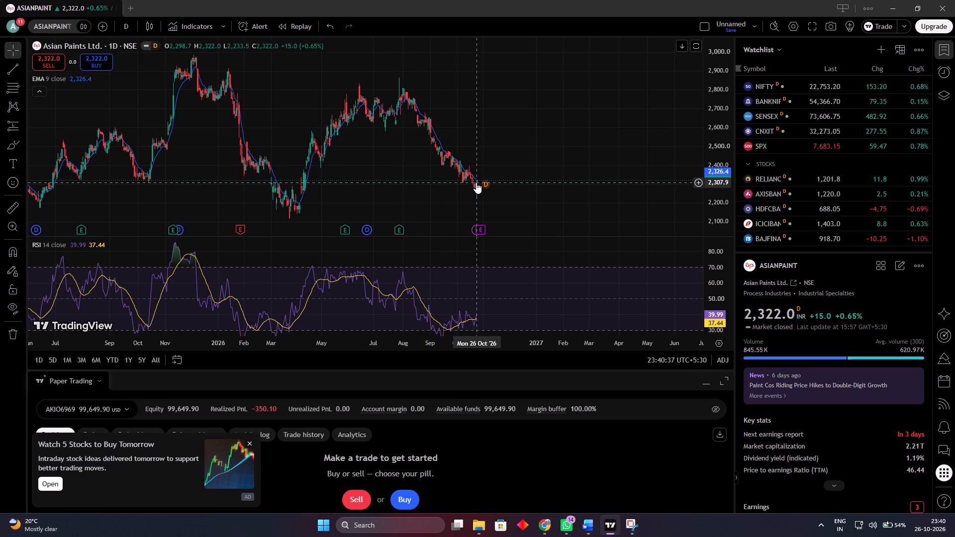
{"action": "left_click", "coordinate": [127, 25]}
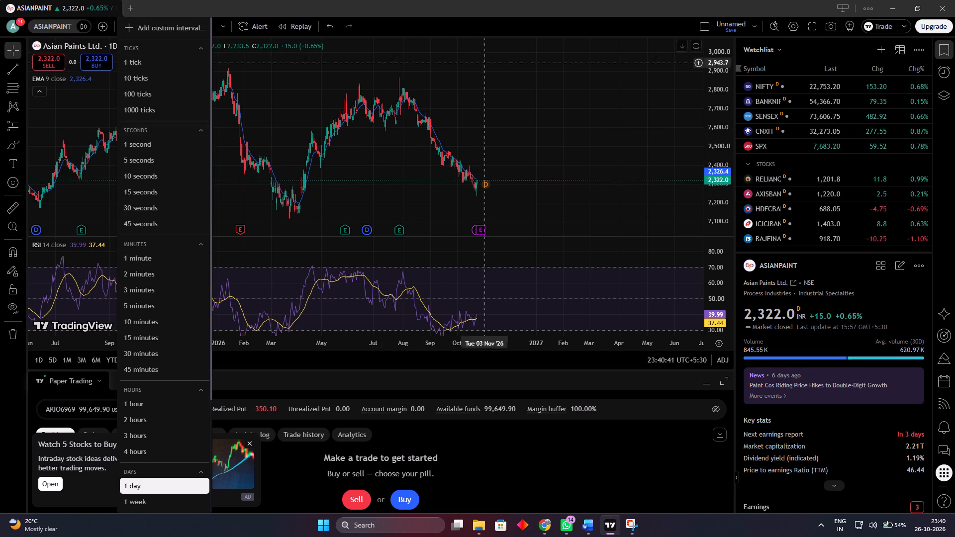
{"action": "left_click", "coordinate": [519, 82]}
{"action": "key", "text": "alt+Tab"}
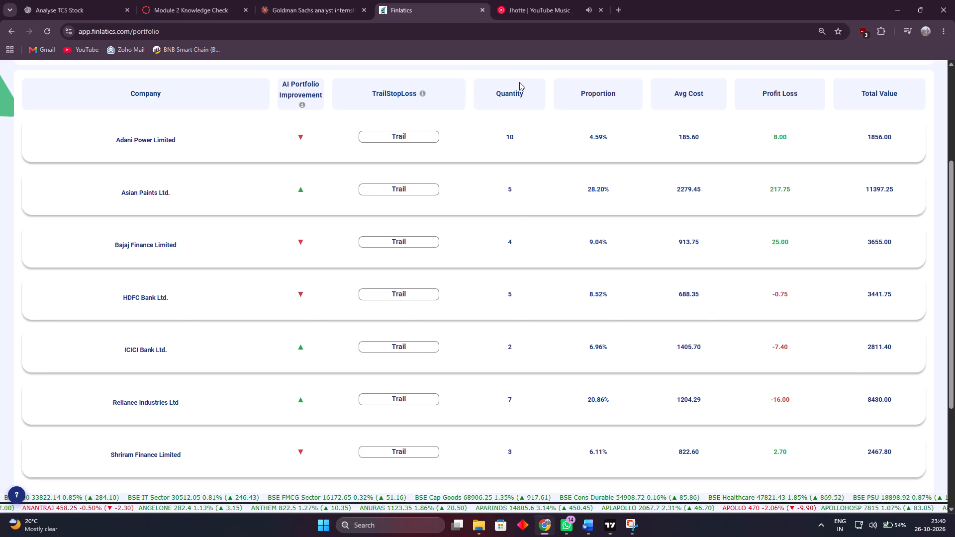
Back in Word, remove "at" after "where its marked" in the first caption line.
{"action": "key", "text": "alt+Tab"}
{"action": "key", "text": "alt+Tab"}
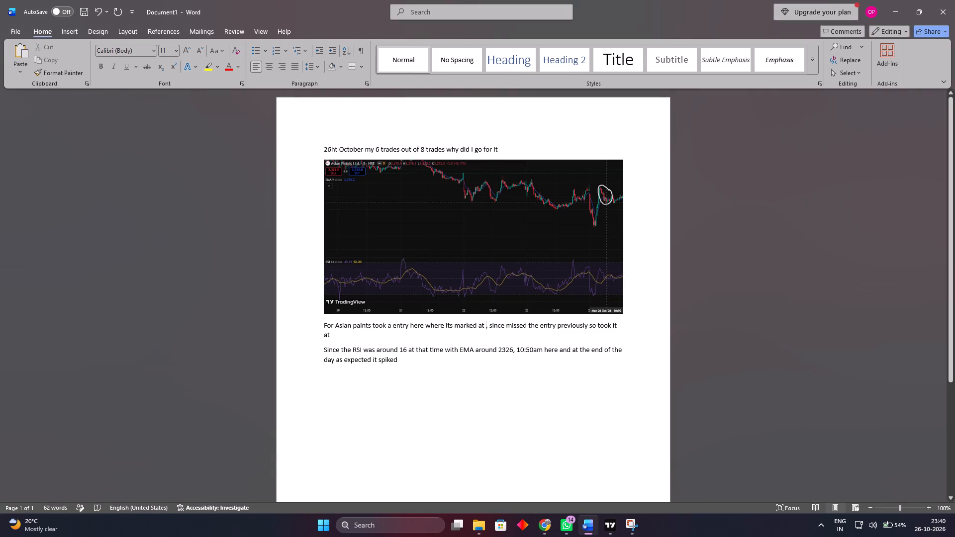
{"action": "key", "text": "BackSpace"}
{"action": "key", "text": "BackSpace"}
{"action": "key", "text": "BackSpace"}
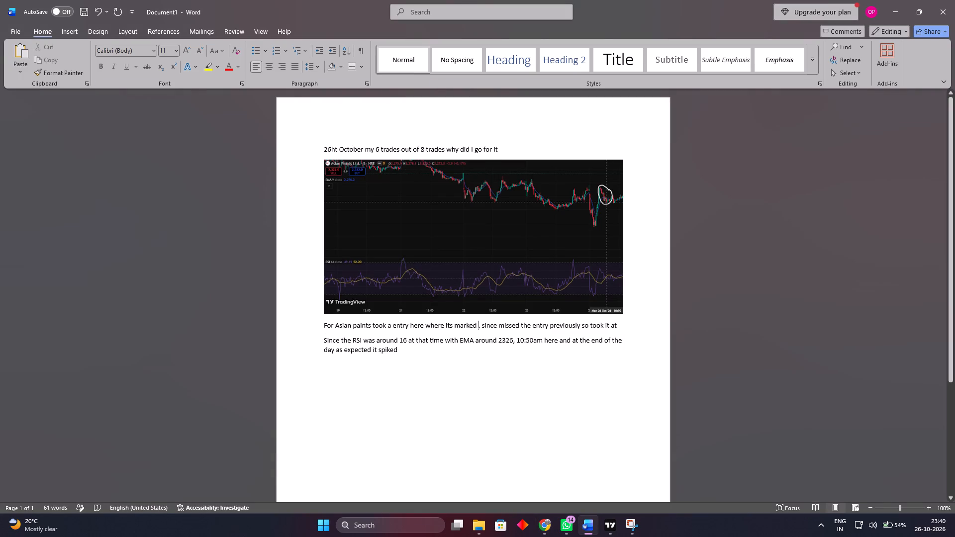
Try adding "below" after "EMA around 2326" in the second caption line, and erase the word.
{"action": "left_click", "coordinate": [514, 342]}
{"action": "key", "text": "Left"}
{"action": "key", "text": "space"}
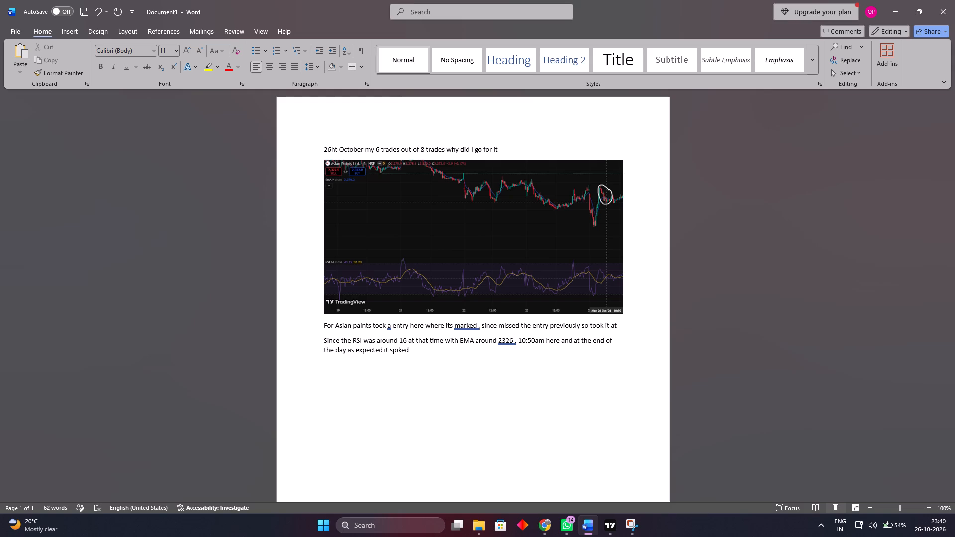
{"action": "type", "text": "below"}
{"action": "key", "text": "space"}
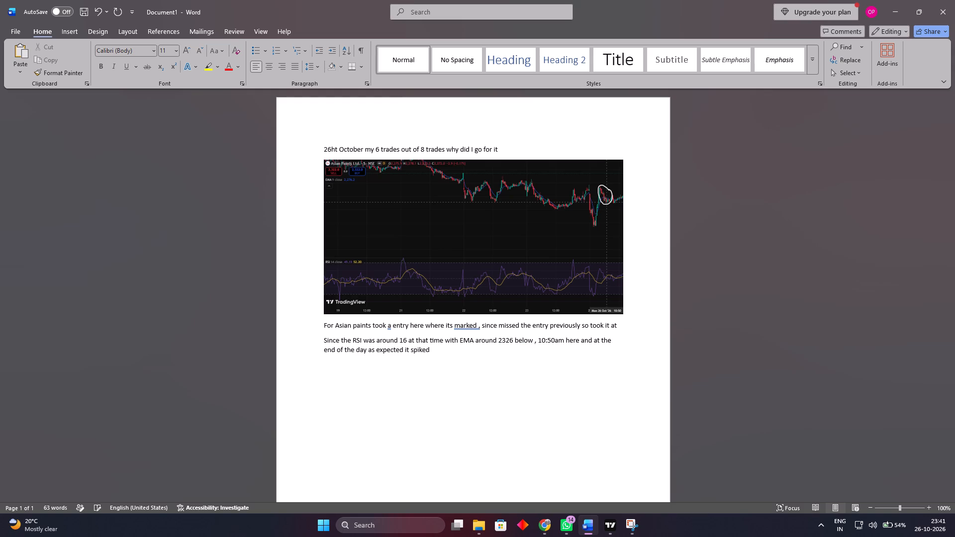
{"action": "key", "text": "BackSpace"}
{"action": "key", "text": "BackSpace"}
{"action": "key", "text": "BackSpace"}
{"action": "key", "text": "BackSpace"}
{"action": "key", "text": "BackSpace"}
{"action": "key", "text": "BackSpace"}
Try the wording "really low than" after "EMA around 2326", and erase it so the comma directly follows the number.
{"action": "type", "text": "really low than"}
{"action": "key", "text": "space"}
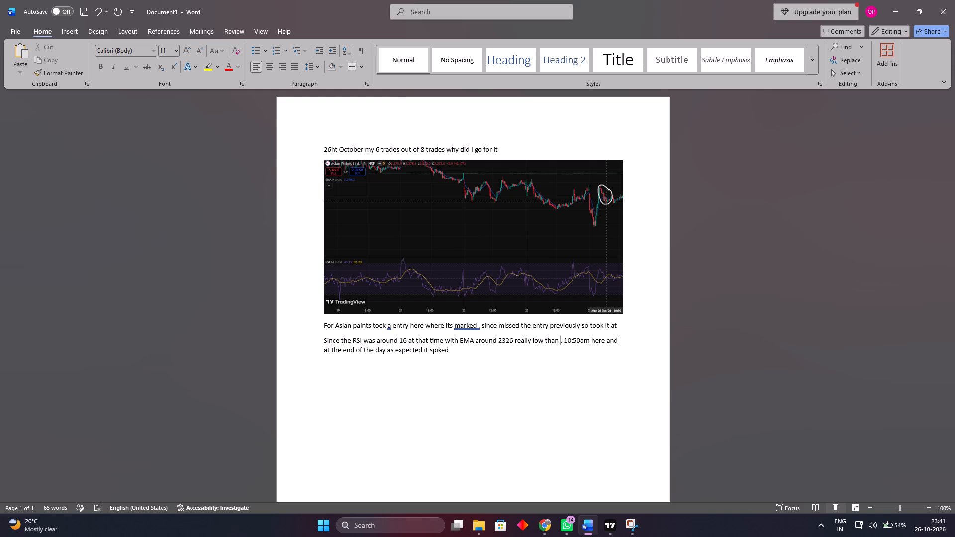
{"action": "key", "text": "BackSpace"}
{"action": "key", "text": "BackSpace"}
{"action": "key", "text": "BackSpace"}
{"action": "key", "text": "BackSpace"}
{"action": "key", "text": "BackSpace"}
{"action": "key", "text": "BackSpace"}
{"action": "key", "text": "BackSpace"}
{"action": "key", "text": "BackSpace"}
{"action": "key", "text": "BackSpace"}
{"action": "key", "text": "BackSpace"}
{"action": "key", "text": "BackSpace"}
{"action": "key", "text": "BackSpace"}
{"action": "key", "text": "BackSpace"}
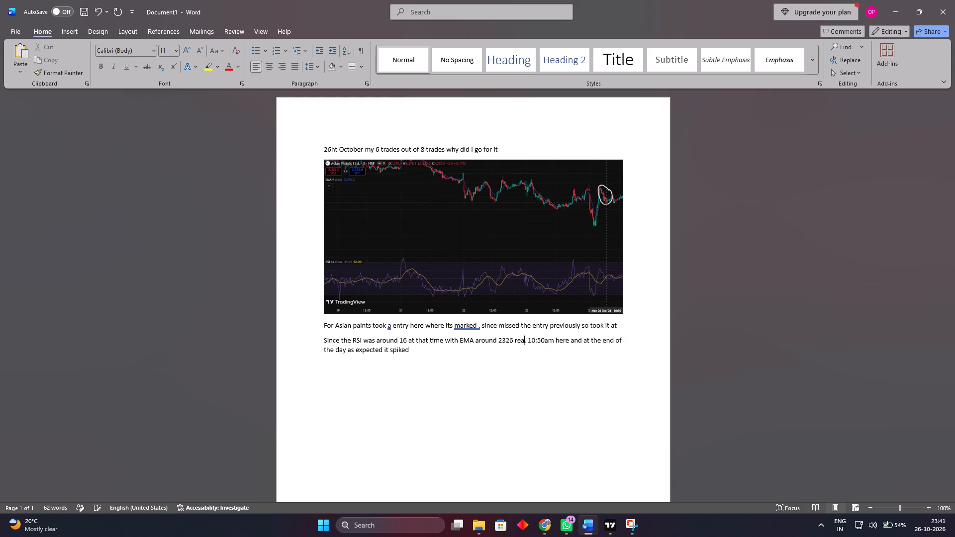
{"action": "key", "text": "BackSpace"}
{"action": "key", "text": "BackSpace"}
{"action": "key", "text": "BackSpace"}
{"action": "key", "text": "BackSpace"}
In TradingView, set the Asian Paints chart to the 5-minute interval and examine the EMA and price around 26 October.
{"action": "key", "text": "alt+Tab"}
{"action": "key", "text": "alt+Tab"}
{"action": "key", "text": "alt+Tab"}
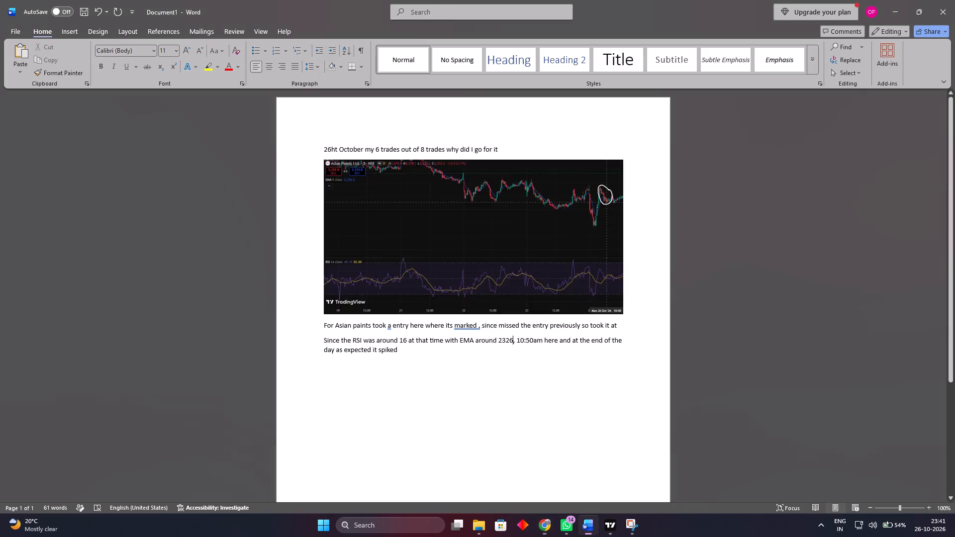
{"action": "key", "text": "alt+Tab"}
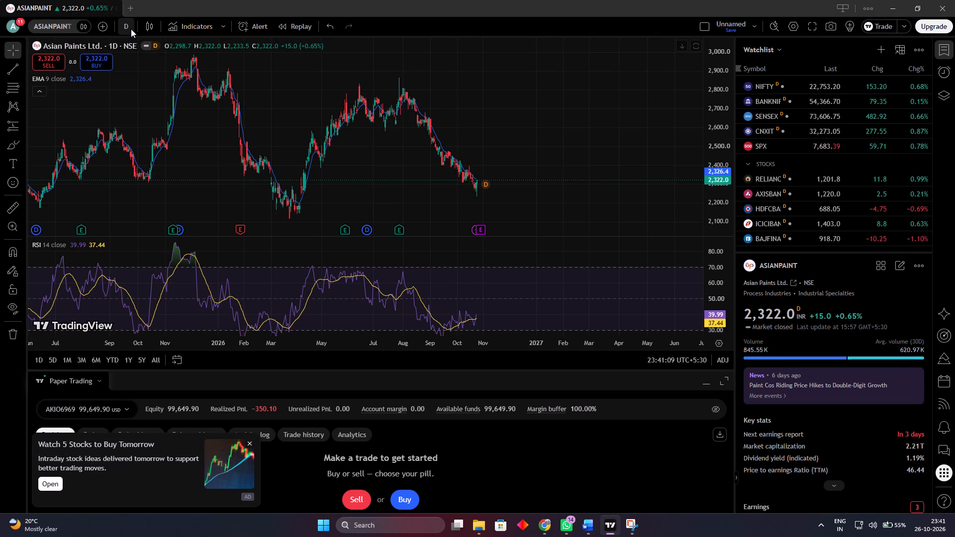
{"action": "left_click", "coordinate": [131, 29]}
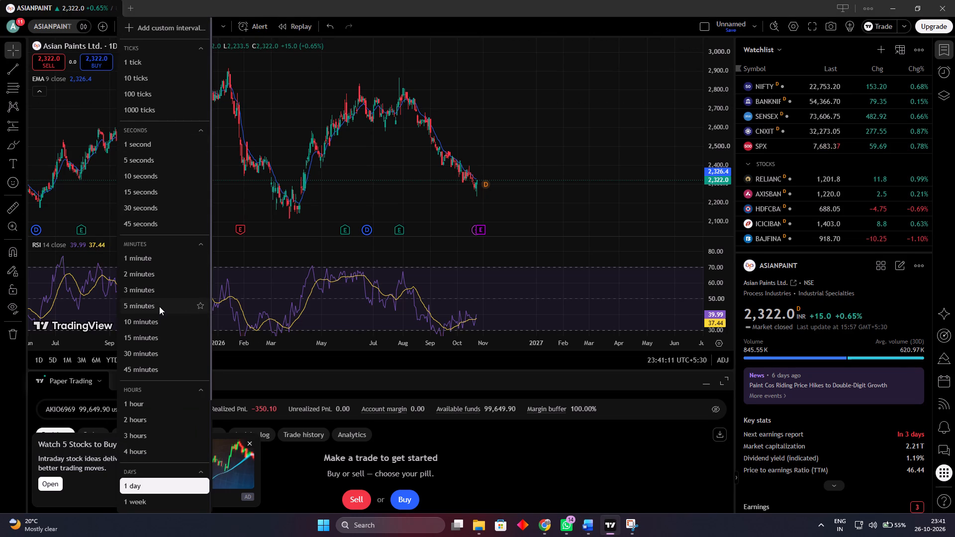
{"action": "left_click", "coordinate": [159, 306]}
{"action": "scroll", "coordinate": [448, 188], "scroll_direction": "down", "scroll_amount": 1}
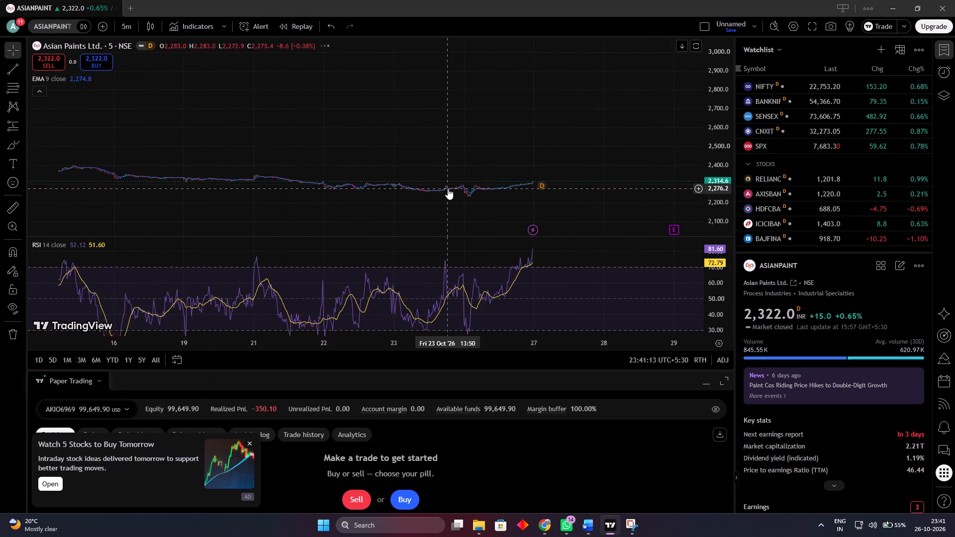
{"action": "scroll", "coordinate": [448, 188], "scroll_direction": "down", "scroll_amount": 1}
{"action": "left_click_drag", "start_coordinate": [721, 154], "coordinate": [713, 111]}
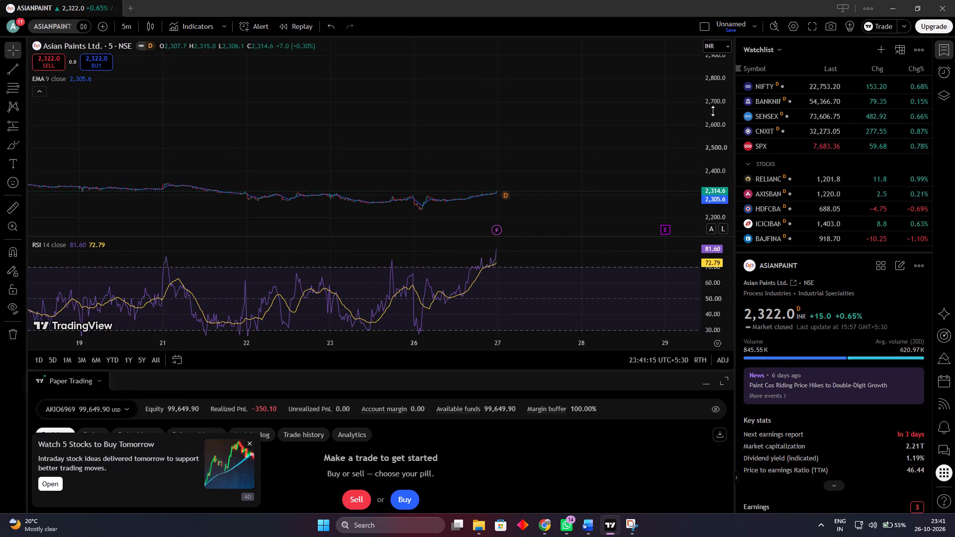
{"action": "left_click_drag", "start_coordinate": [713, 111], "coordinate": [710, 37]}
{"action": "left_click_drag", "start_coordinate": [588, 129], "coordinate": [580, 52]}
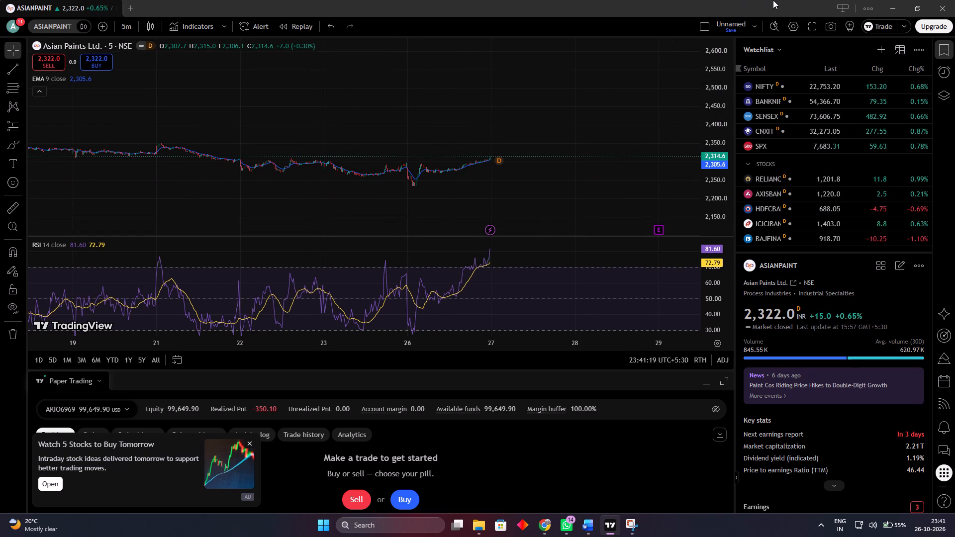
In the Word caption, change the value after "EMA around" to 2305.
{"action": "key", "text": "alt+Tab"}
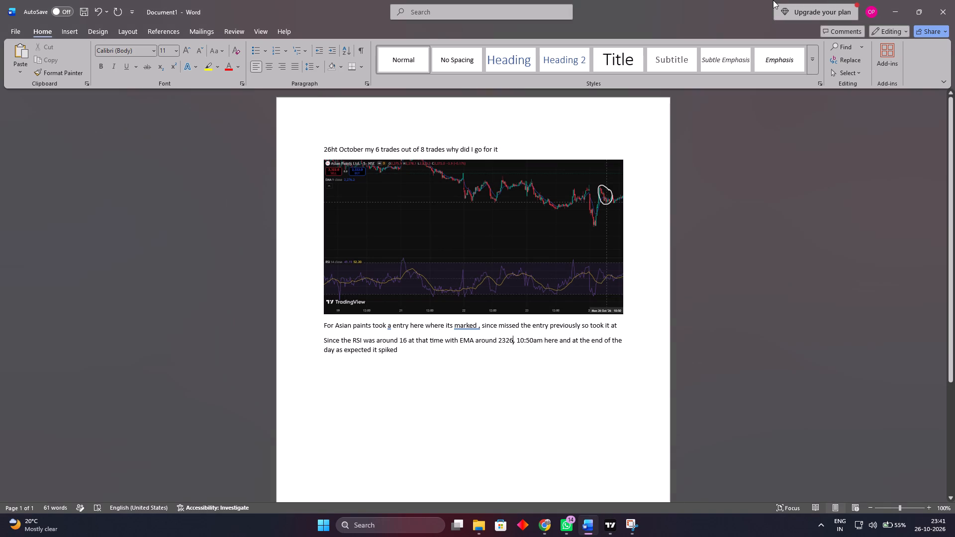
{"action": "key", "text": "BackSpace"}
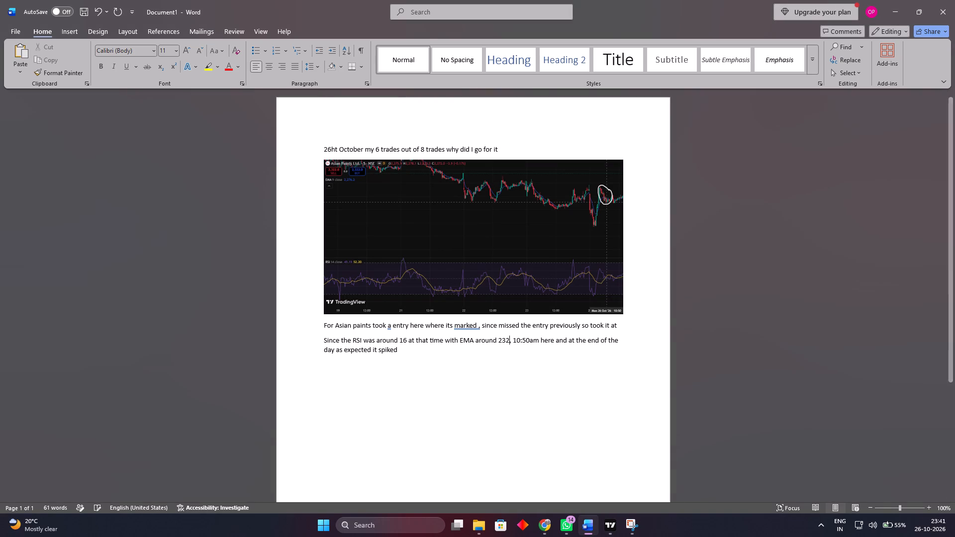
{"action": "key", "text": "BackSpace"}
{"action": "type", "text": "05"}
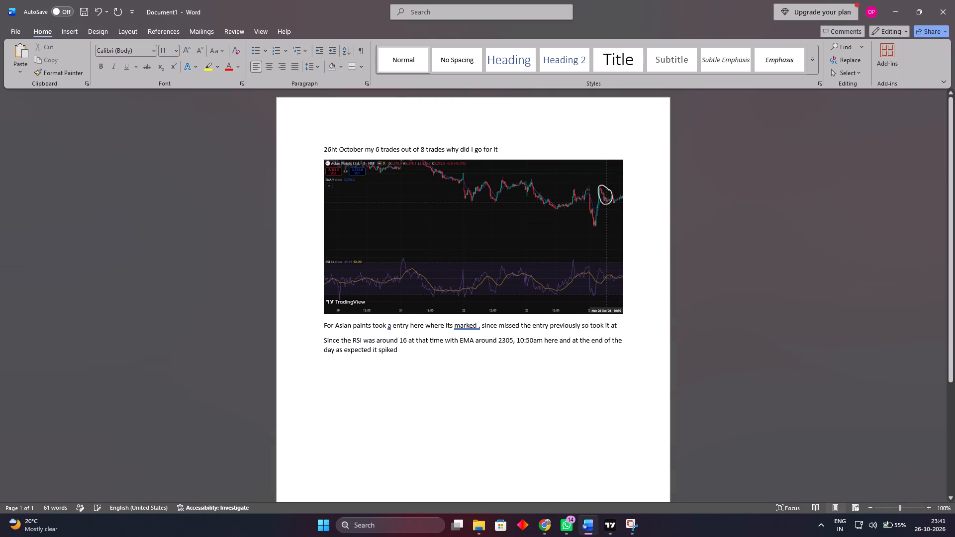
Check the EMA reading in the pasted chart snip and set the caption's EMA value to 2376.
{"action": "scroll", "coordinate": [361, 183], "scroll_direction": "up", "scroll_amount": 6, "text": "ctrl"}
{"action": "scroll", "coordinate": [361, 183], "scroll_direction": "up", "scroll_amount": 1}
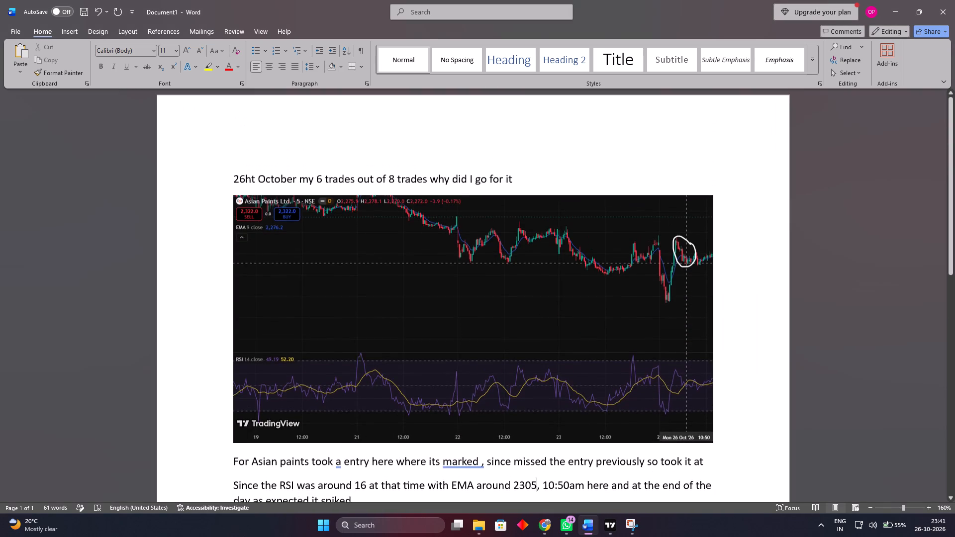
{"action": "scroll", "coordinate": [361, 183], "scroll_direction": "up", "scroll_amount": 1}
{"action": "scroll", "coordinate": [361, 183], "scroll_direction": "down", "scroll_amount": 1}
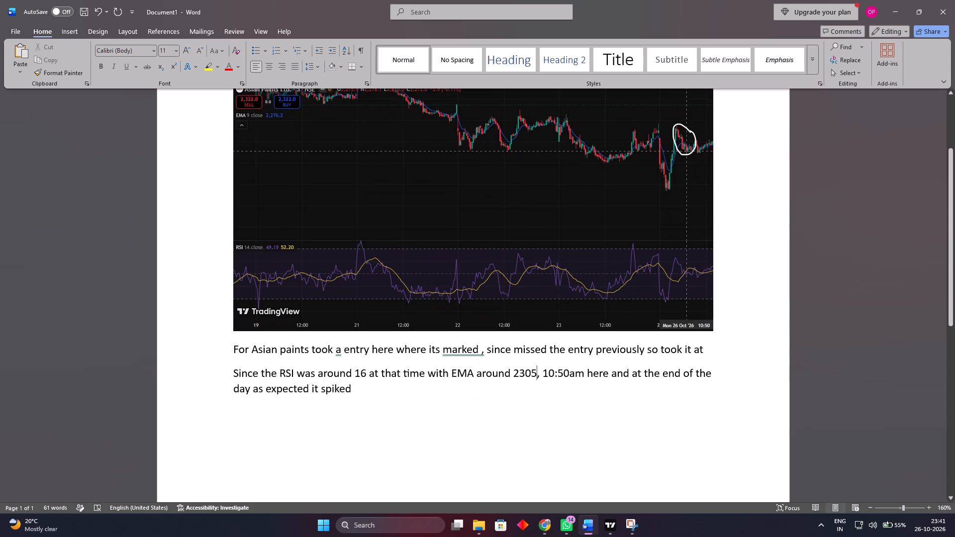
{"action": "key", "text": "BackSpace"}
{"action": "key", "text": "BackSpace"}
{"action": "type", "text": "76"}
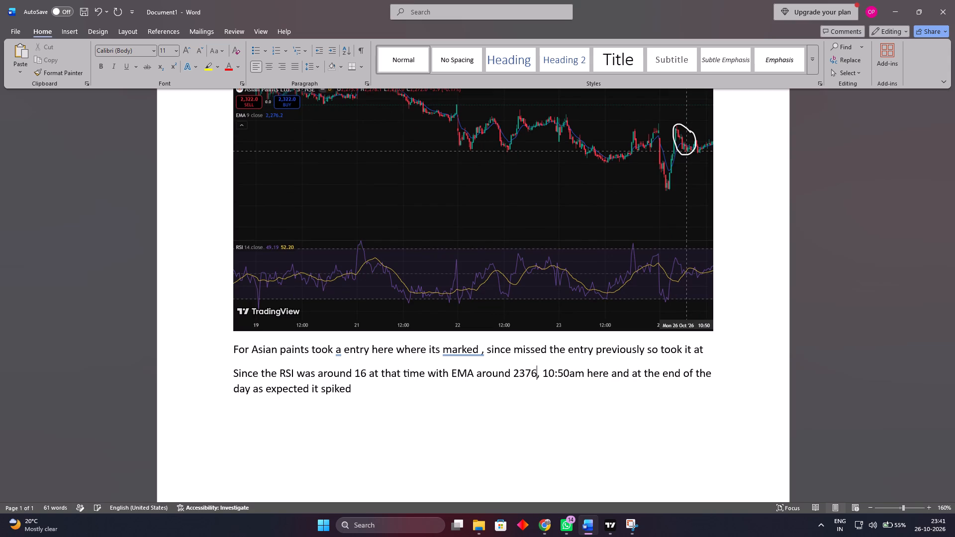
{"action": "scroll", "coordinate": [567, 417], "scroll_direction": "down", "scroll_amount": 3, "text": "ctrl"}
In TradingView, compare the Asian Paints chart on the 1-hour, 45-minute and 5-minute intervals.
{"action": "key", "text": "alt+Tab"}
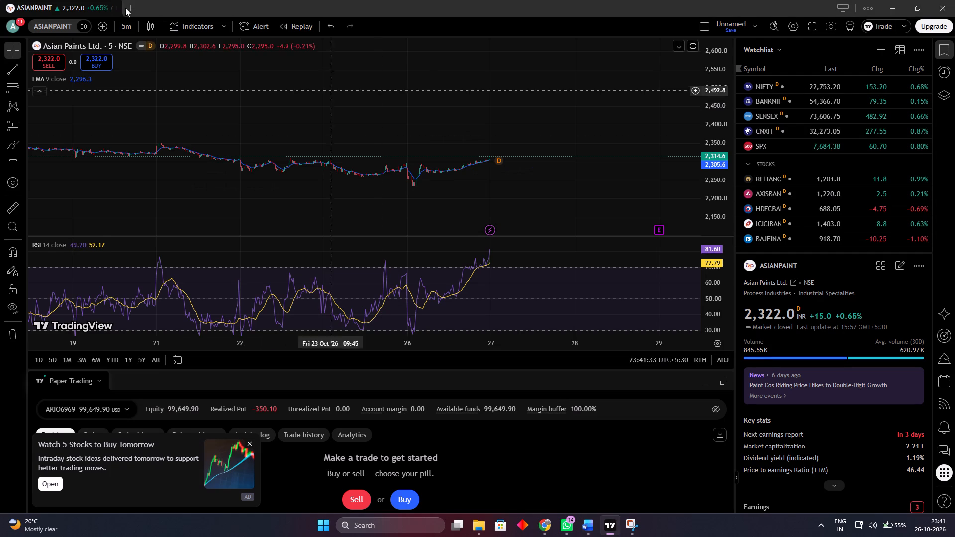
{"action": "left_click", "coordinate": [125, 25]}
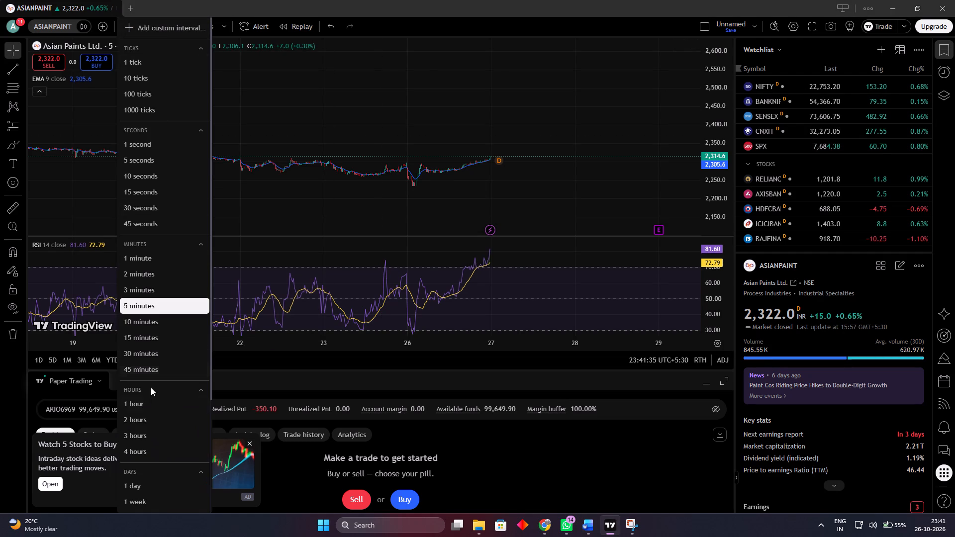
{"action": "left_click", "coordinate": [150, 400]}
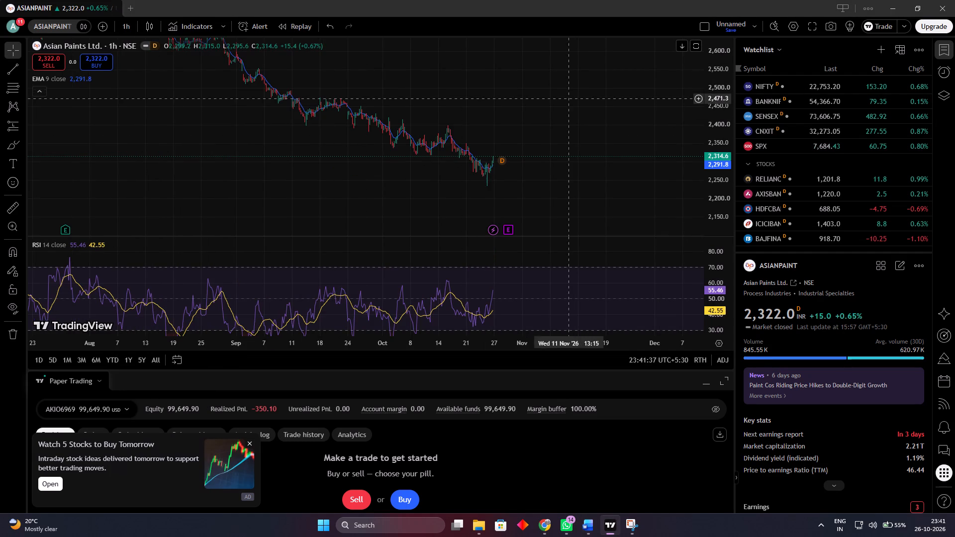
{"action": "left_click_drag", "start_coordinate": [568, 98], "coordinate": [473, 162]}
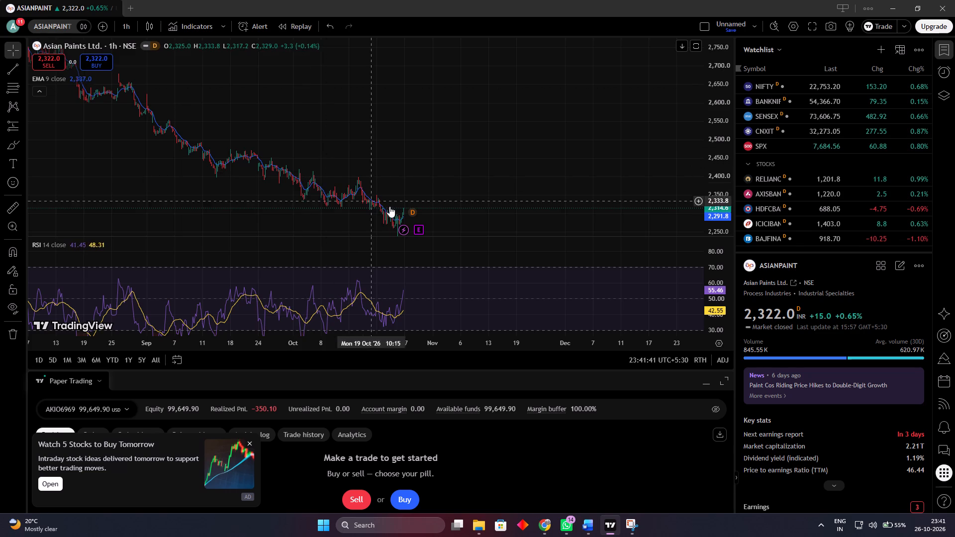
{"action": "left_click", "coordinate": [127, 29]}
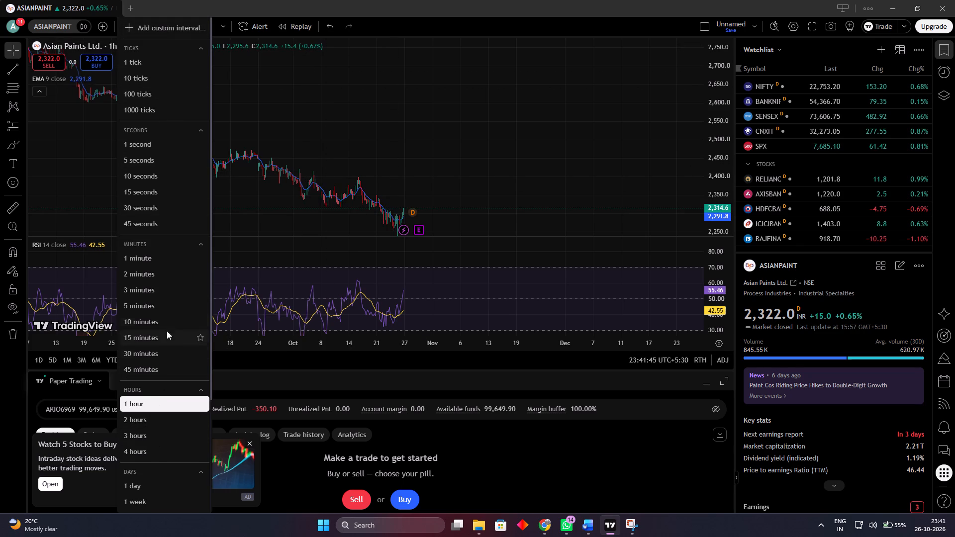
{"action": "left_click", "coordinate": [157, 365]}
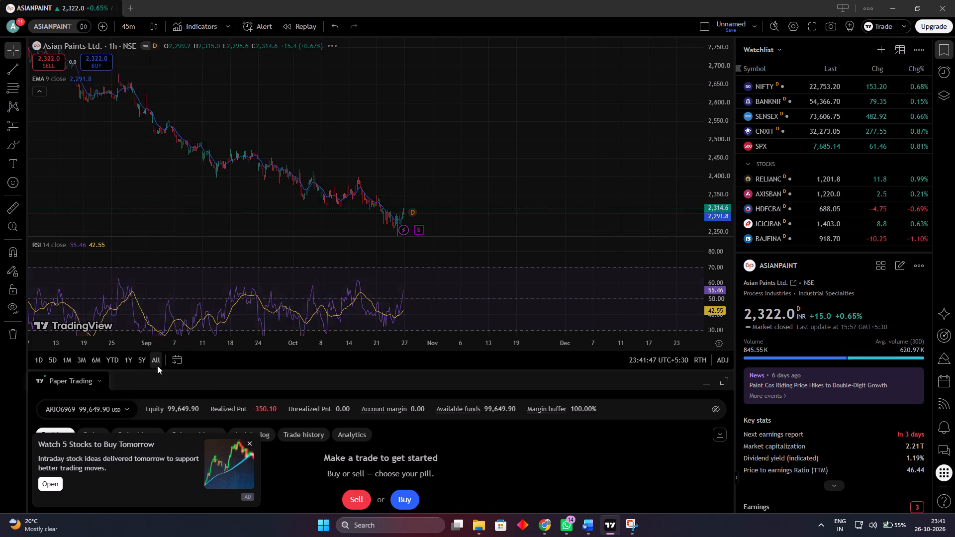
{"action": "left_click", "coordinate": [126, 26]}
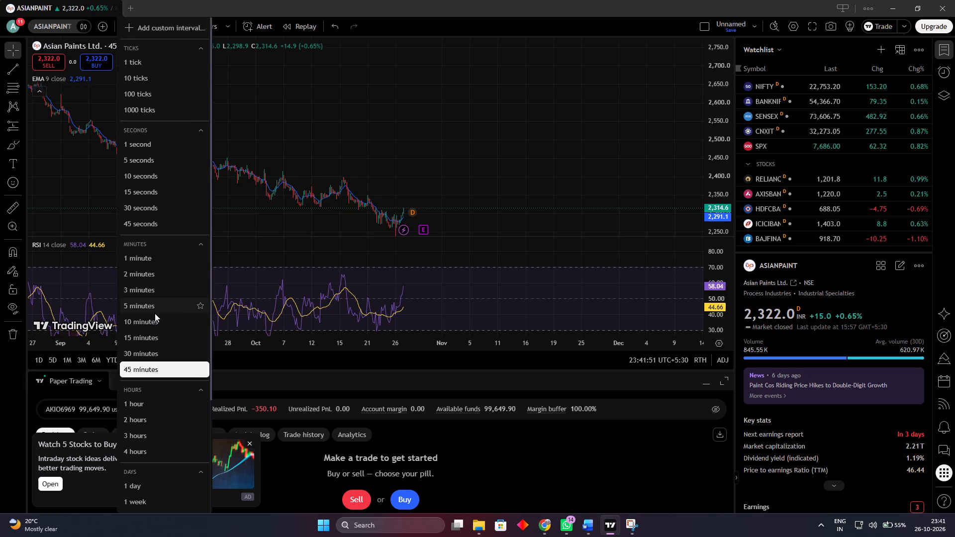
{"action": "left_click", "coordinate": [153, 302]}
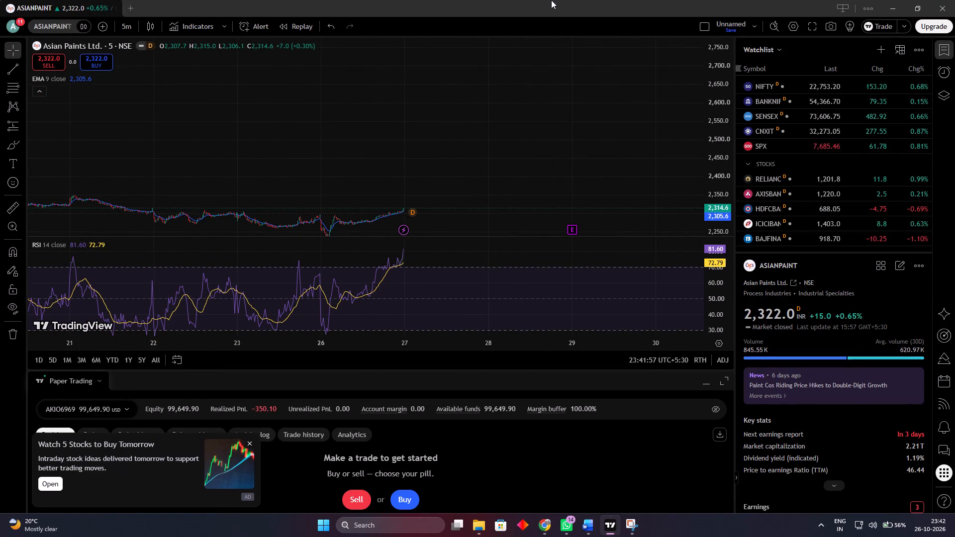
In TradingView, switch the Asian Paints chart to the 1-day interval and view its latest price and EMA.
{"action": "key", "text": "alt+Tab"}
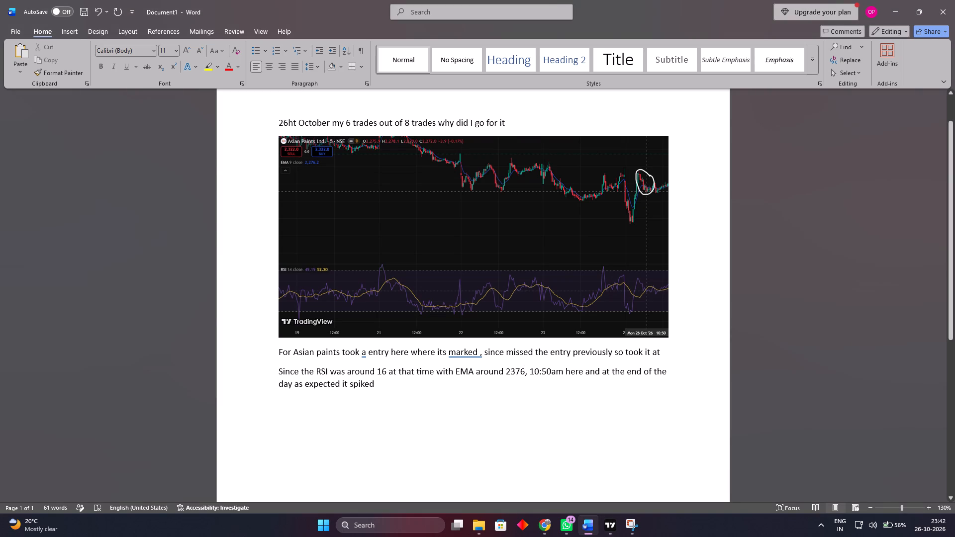
{"action": "key", "text": "alt+Tab"}
{"action": "left_click", "coordinate": [126, 28]}
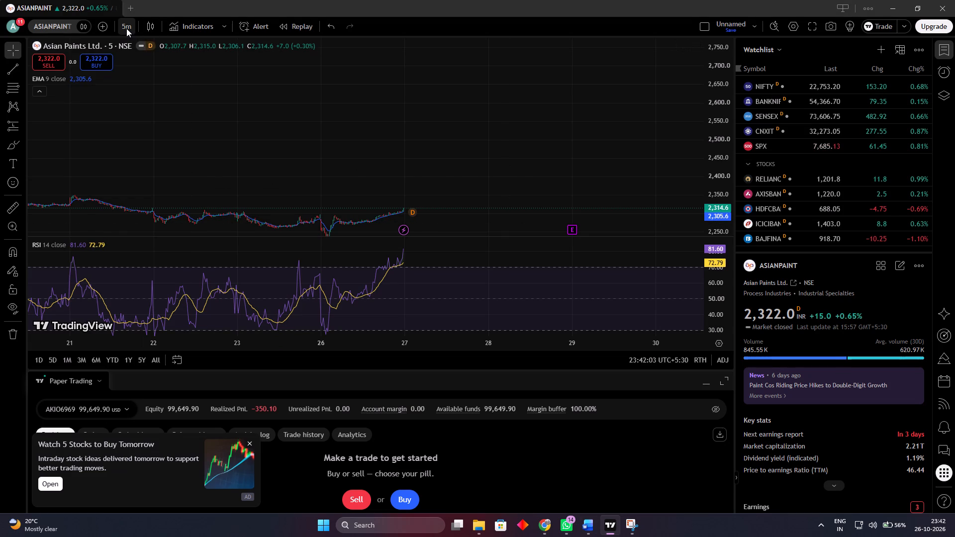
{"action": "left_click", "coordinate": [151, 488]}
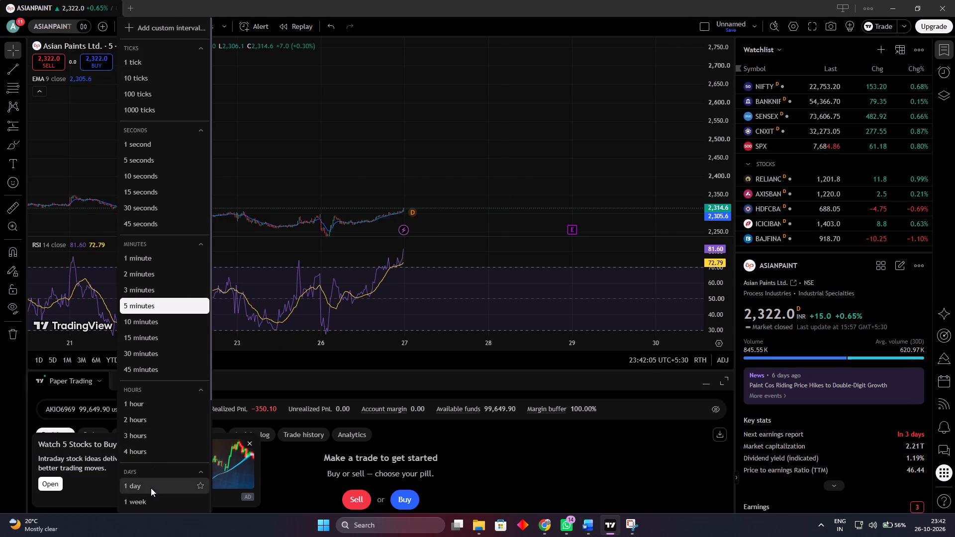
{"action": "left_click_drag", "start_coordinate": [477, 150], "coordinate": [425, 153]}
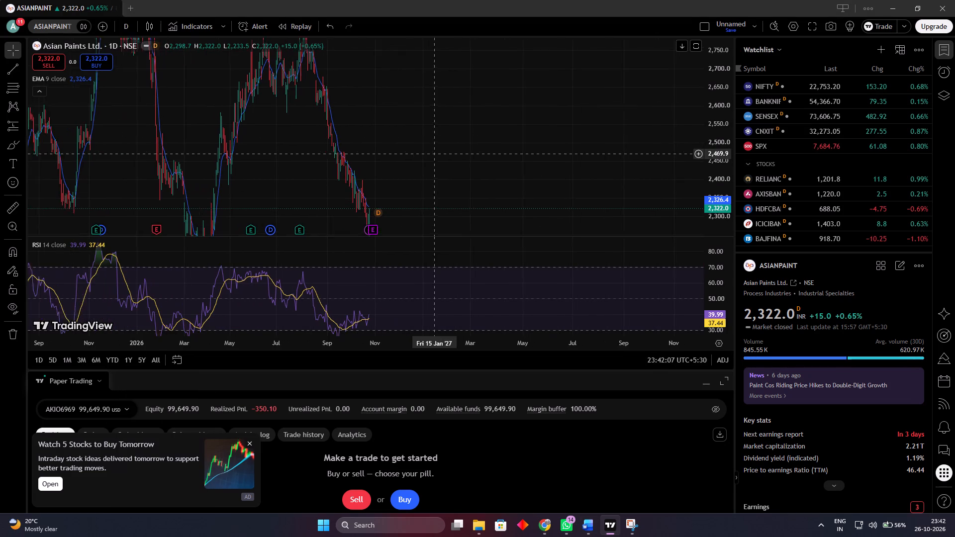
{"action": "left_click_drag", "start_coordinate": [425, 153], "coordinate": [416, 147]}
In the Word caption, set the value after "EMA around" to 2326.
{"action": "key", "text": "alt+Tab"}
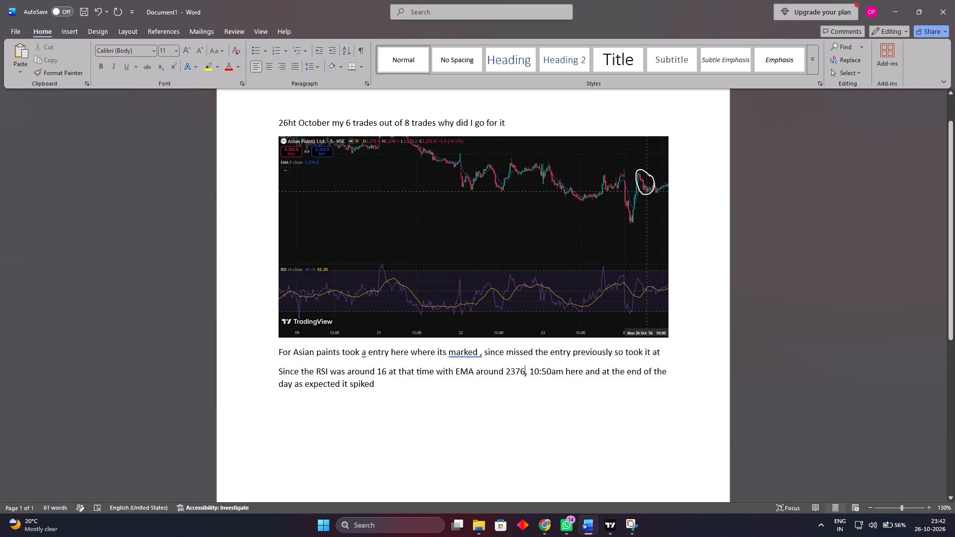
{"action": "key", "text": "BackSpace"}
{"action": "key", "text": "BackSpace"}
{"action": "type", "text": "26"}
{"action": "key", "text": "alt+Tab"}
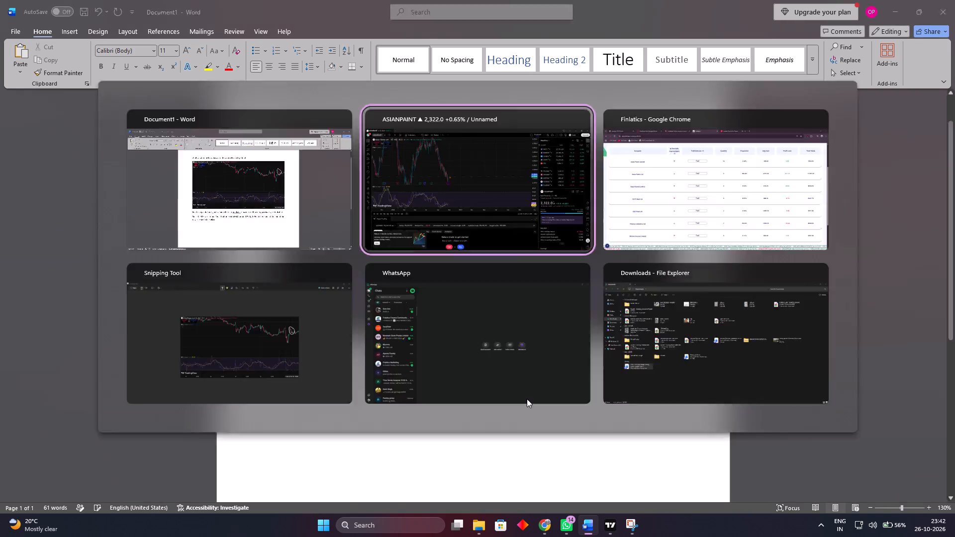
{"action": "key", "text": "alt+Tab"}
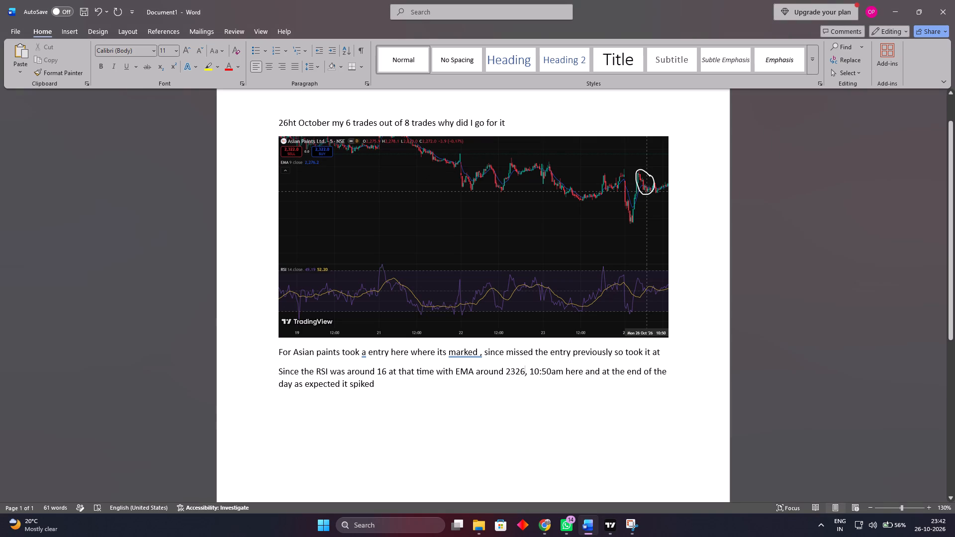
Check the daily chart in TradingView and add "for 1D timeframe" after the EMA value in the Word caption.
{"action": "key", "text": "alt+Tab"}
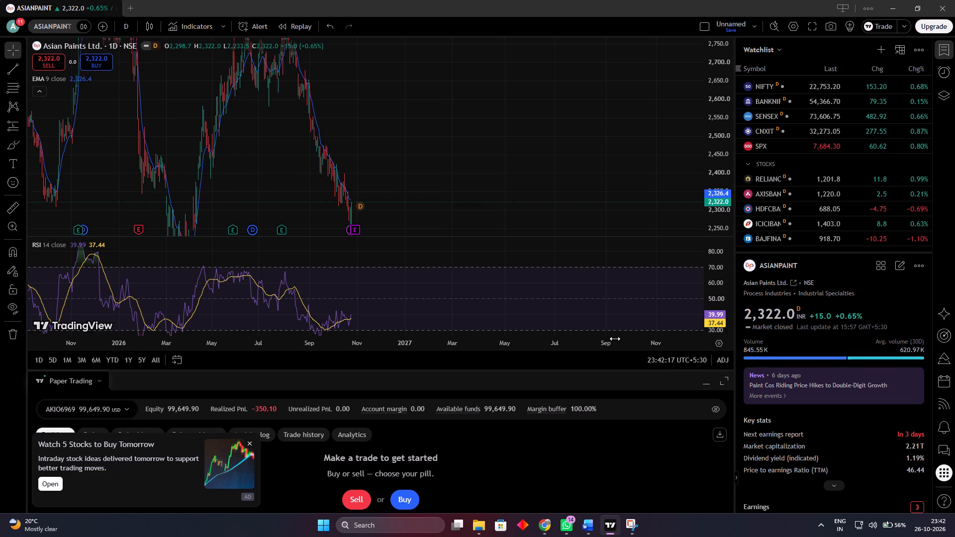
{"action": "left_click_drag", "start_coordinate": [428, 134], "coordinate": [428, 212]}
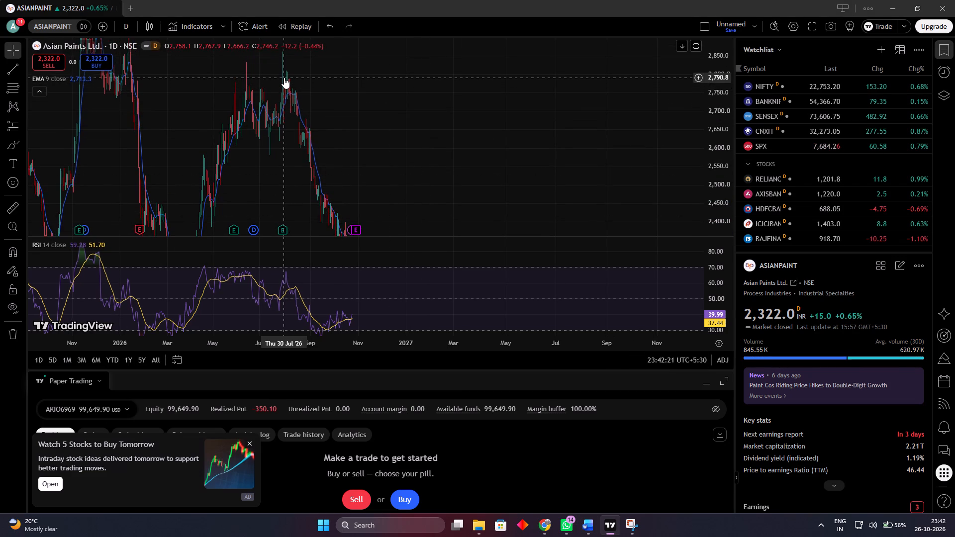
{"action": "key", "text": "alt+Tab"}
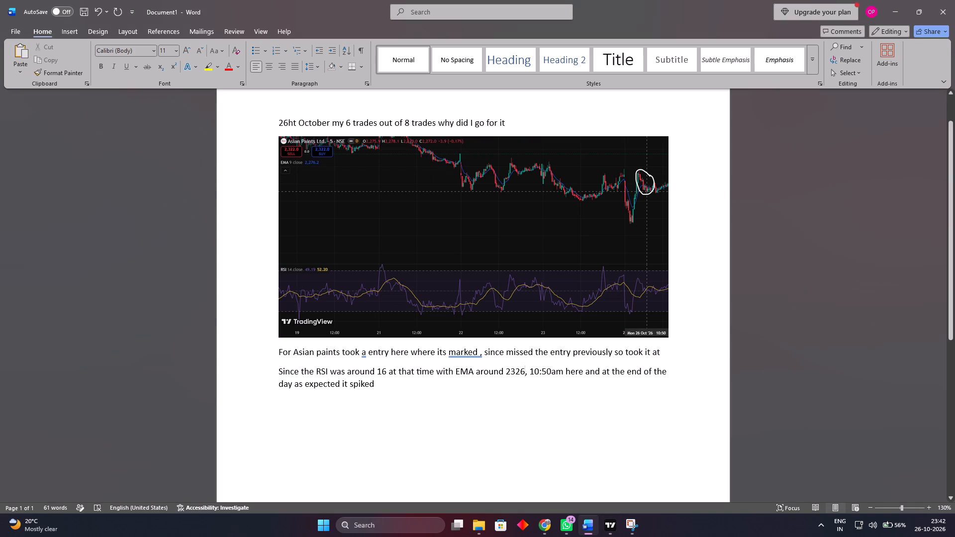
{"action": "key", "text": "space"}
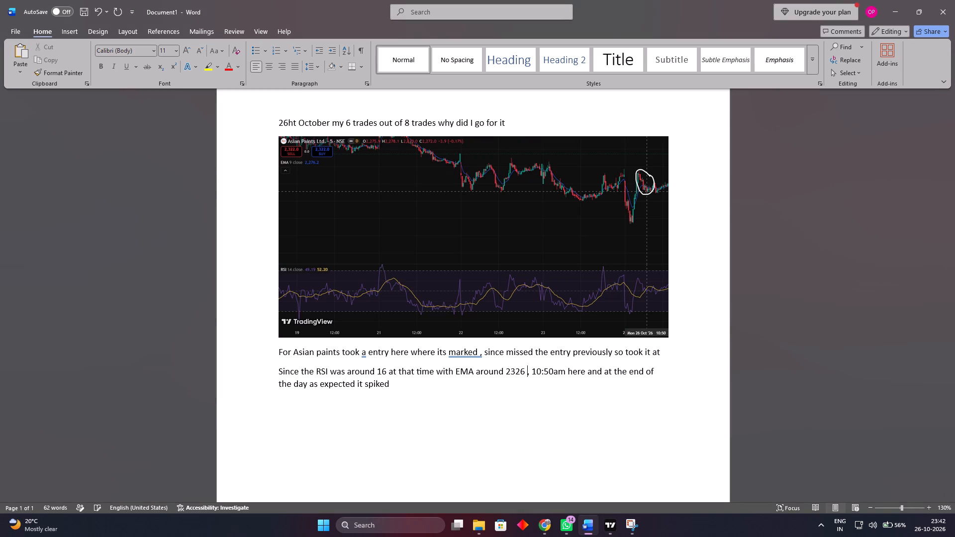
{"action": "type", "text": "for"}
{"action": "key", "text": "space"}
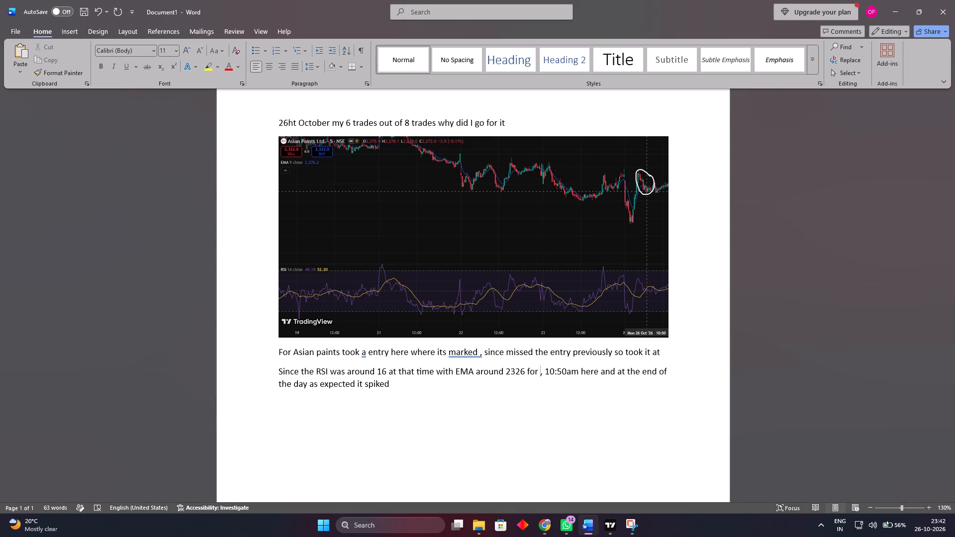
{"action": "key", "text": "alt+Tab"}
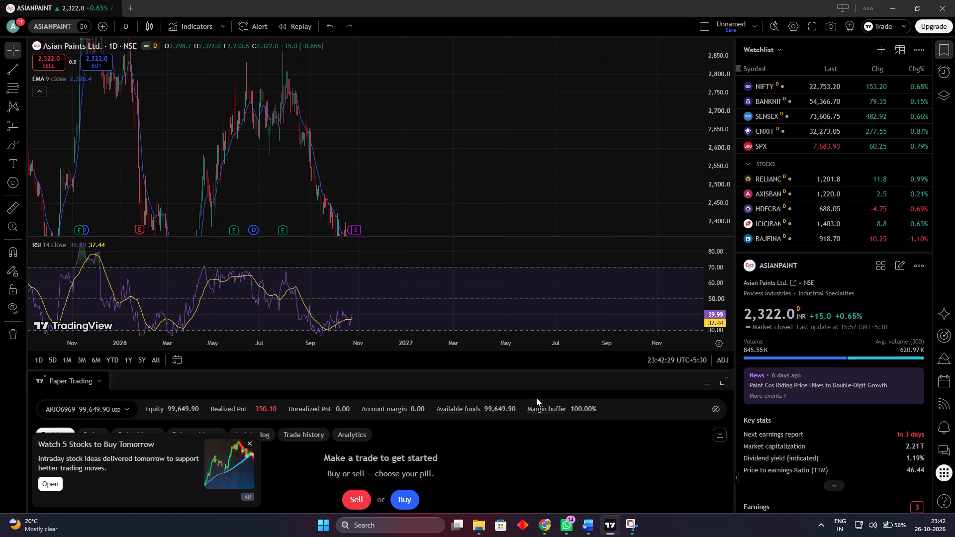
{"action": "key", "text": "alt+Tab"}
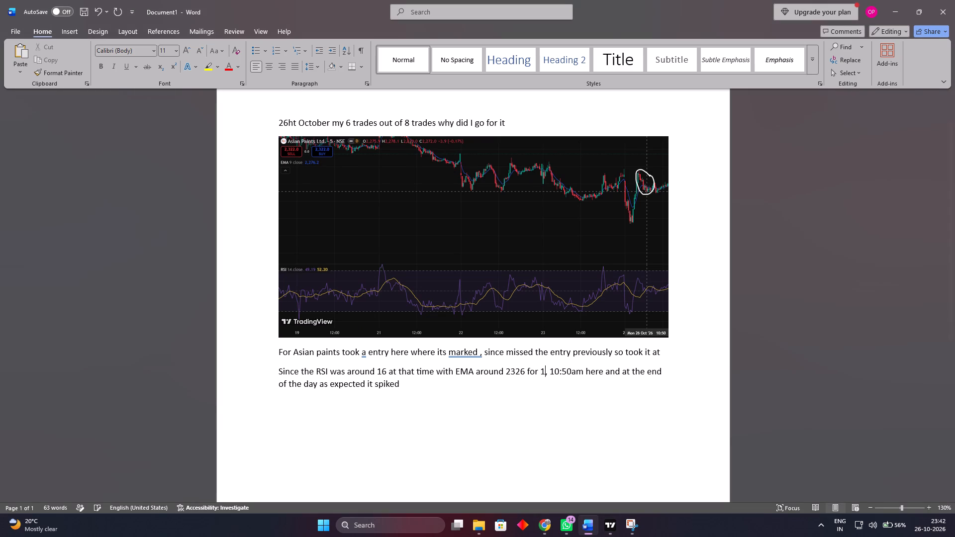
{"action": "key", "text": "space"}
{"action": "type", "text": "tm"}
{"action": "key", "text": "BackSpace"}
{"action": "type", "text": "imefar"}
{"action": "key", "text": "BackSpace"}
{"action": "key", "text": "BackSpace"}
{"action": "type", "text": "rame"}
{"action": "key", "text": "space"}
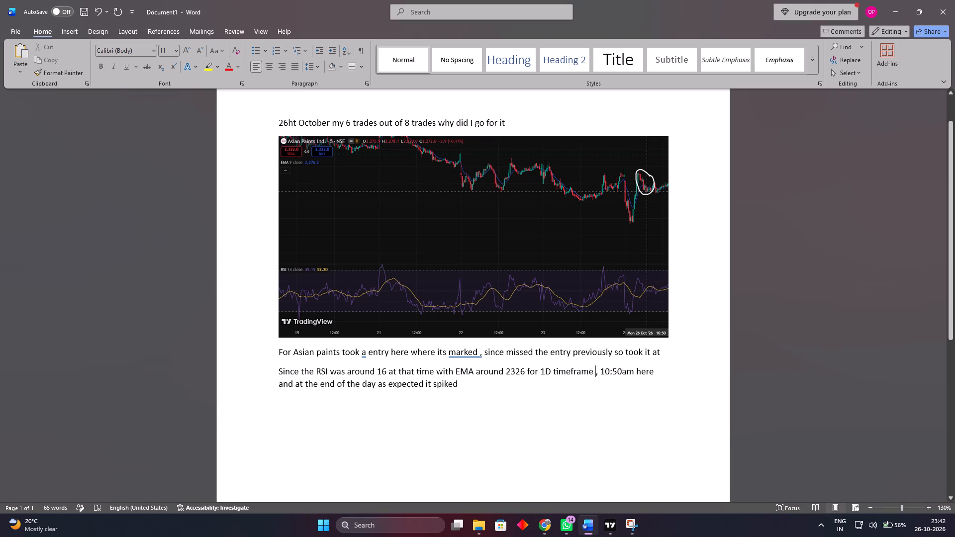
Move "10:50am" from the RSI sentence to the end of the first caption line, after "took it at".
{"action": "left_click_drag", "start_coordinate": [601, 374], "coordinate": [626, 373]}
{"action": "key", "text": "ctrl+c"}
{"action": "key", "text": "BackSpace"}
{"action": "left_click", "coordinate": [666, 352]}
{"action": "key", "text": "ctrl+v"}
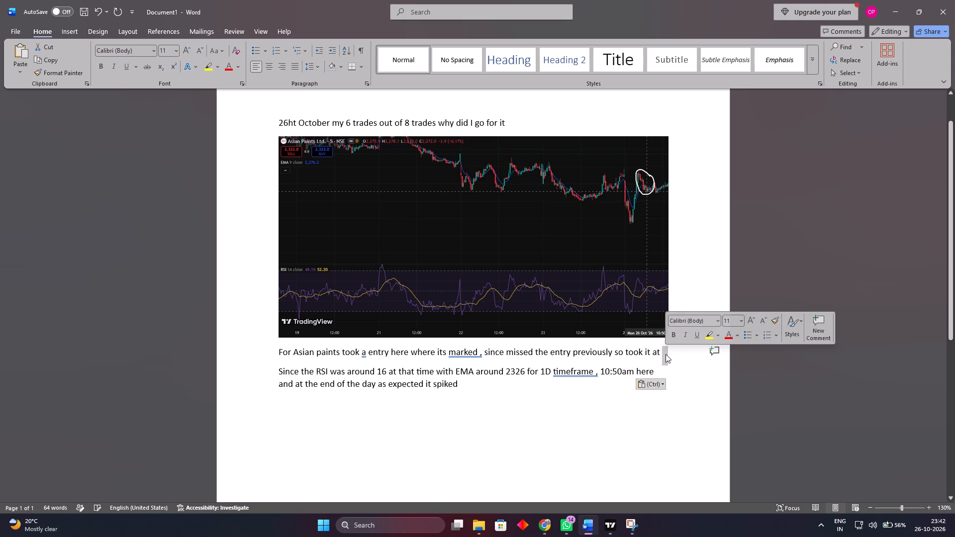
{"action": "key", "text": "ctrl+z"}
{"action": "left_click", "coordinate": [666, 355]}
{"action": "key", "text": "ctrl+v"}
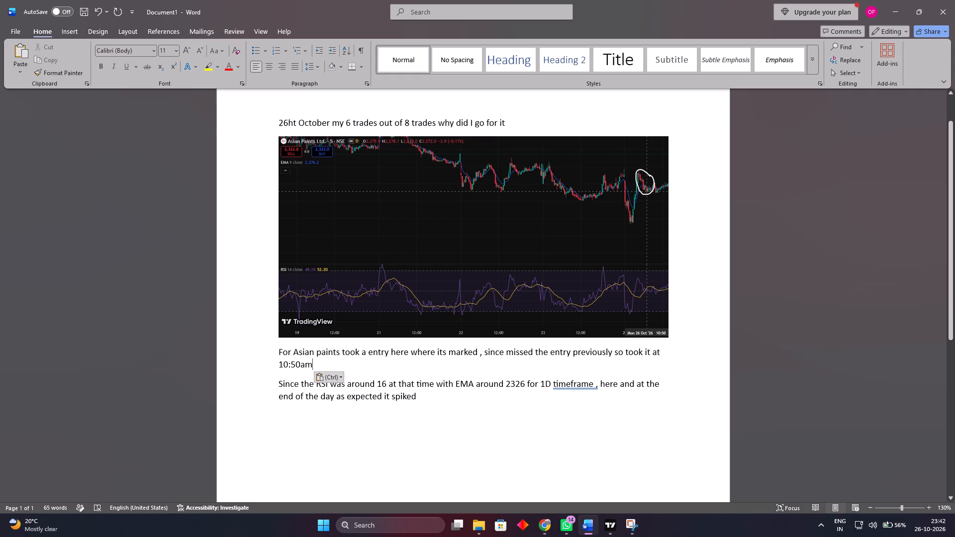
Remove "here" after "timeframe" and tidy the comma and spacing before "and at the end of the day".
{"action": "left_click_drag", "start_coordinate": [599, 382], "coordinate": [614, 383]}
{"action": "left_click_drag", "start_coordinate": [614, 383], "coordinate": [620, 383]}
{"action": "key", "text": "BackSpace"}
{"action": "key", "text": "BackSpace"}
{"action": "type", "text": ","}
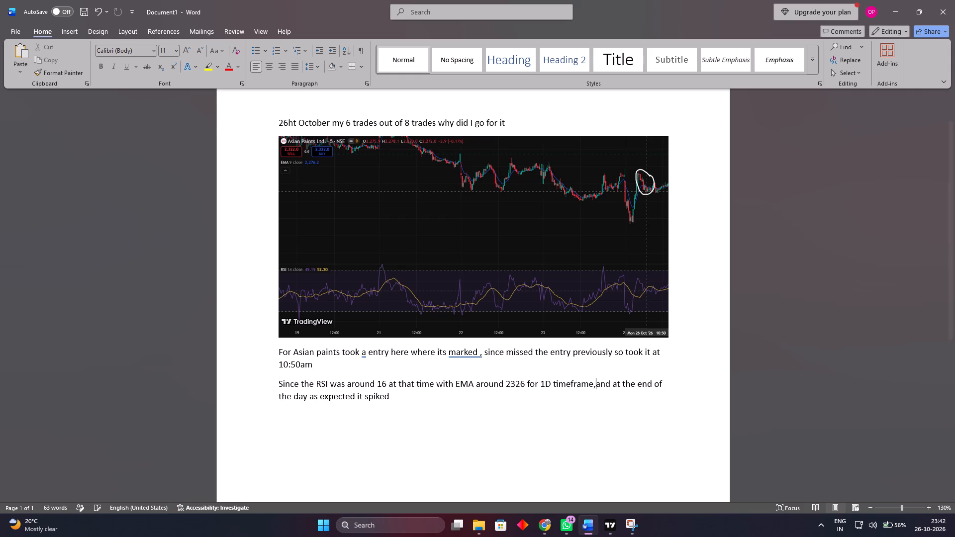
{"action": "key", "text": "space"}
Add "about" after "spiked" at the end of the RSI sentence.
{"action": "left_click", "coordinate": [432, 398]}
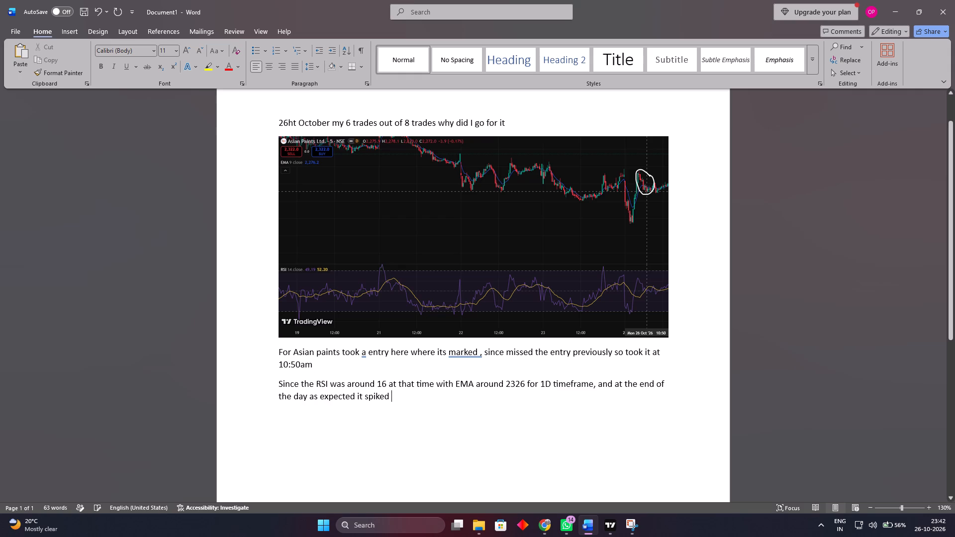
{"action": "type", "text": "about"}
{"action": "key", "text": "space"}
Check the Asian Paints holding in the Finlatics portfolio and examine its 5-minute TradingView chart around 26 October.
{"action": "key", "text": "alt+Tab"}
{"action": "key", "text": "alt+Tab"}
{"action": "key", "text": "alt+Tab"}
{"action": "key", "text": "alt+Tab"}
{"action": "key", "text": "alt+Tab"}
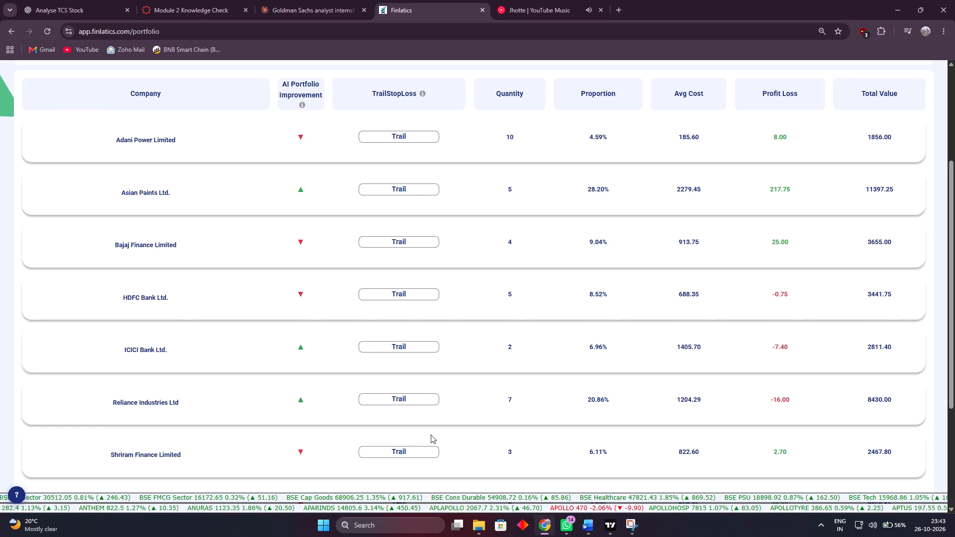
{"action": "key", "text": "alt+Tab"}
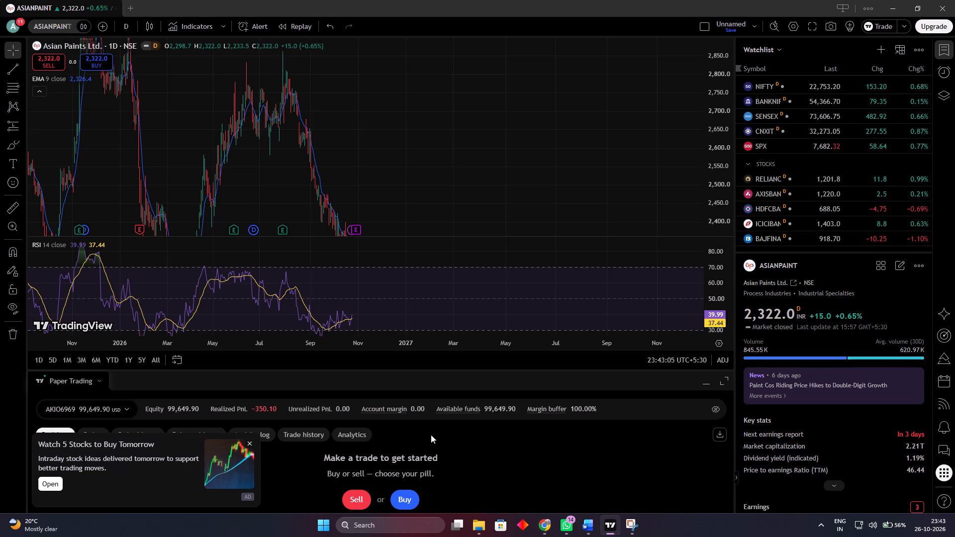
{"action": "left_click_drag", "start_coordinate": [469, 144], "coordinate": [520, 131]}
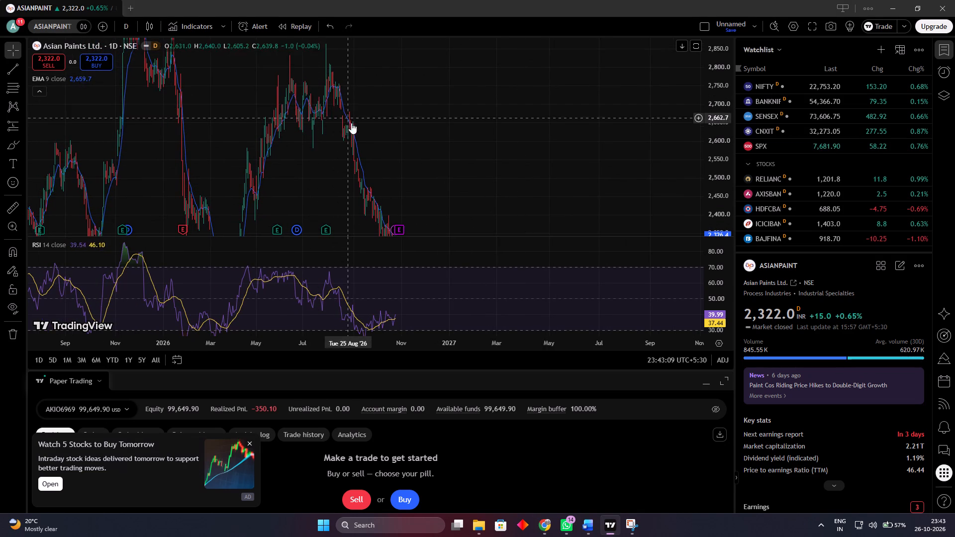
{"action": "left_click", "coordinate": [127, 25]}
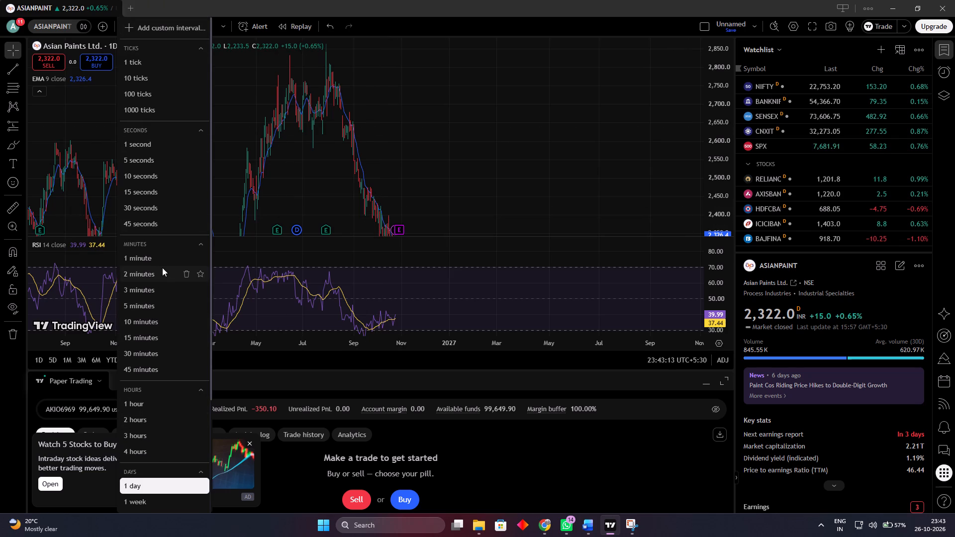
{"action": "left_click", "coordinate": [154, 300]}
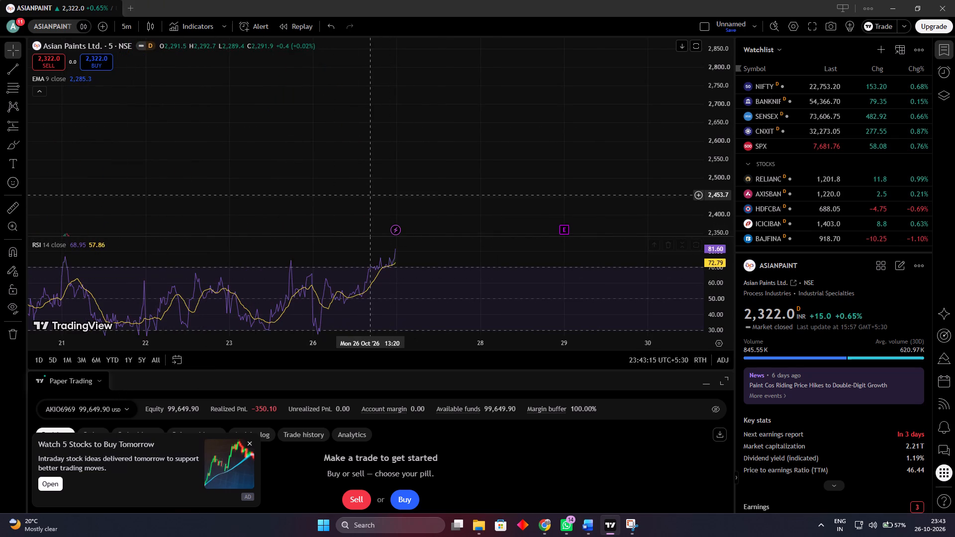
{"action": "left_click_drag", "start_coordinate": [370, 195], "coordinate": [480, 174]}
{"action": "left_click_drag", "start_coordinate": [531, 197], "coordinate": [507, 155]}
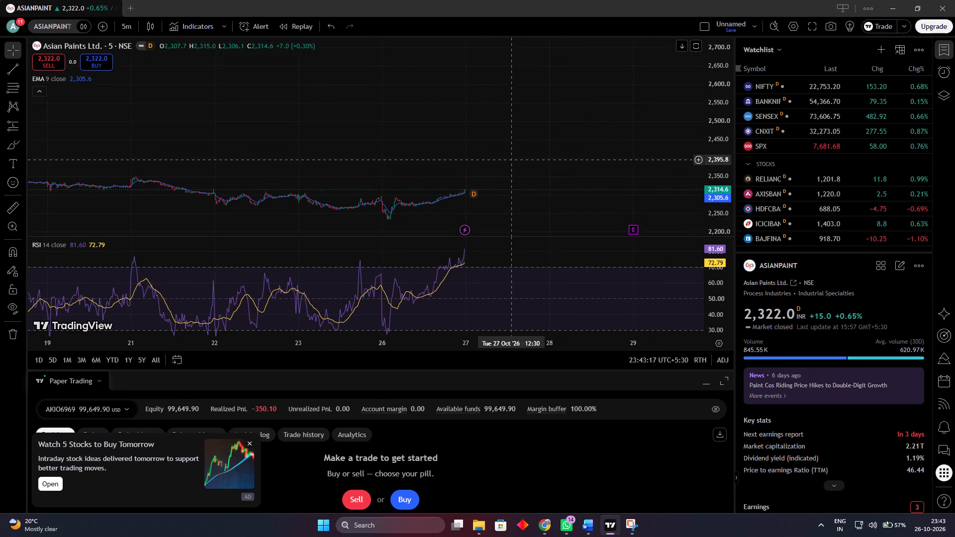
{"action": "left_click_drag", "start_coordinate": [507, 155], "coordinate": [502, 147]}
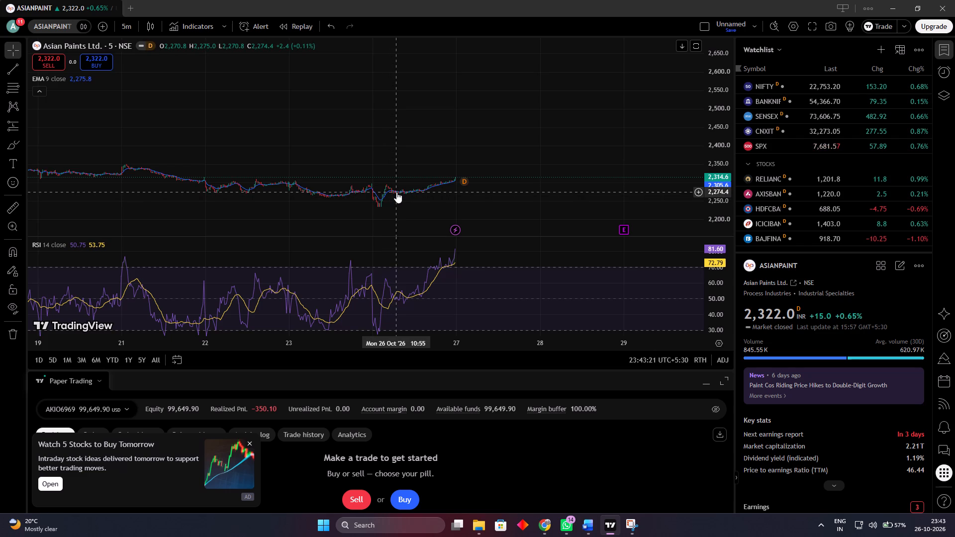
{"action": "scroll", "coordinate": [812, 321], "scroll_direction": "down", "scroll_amount": 4}
{"action": "scroll", "coordinate": [812, 321], "scroll_direction": "up", "scroll_amount": 5}
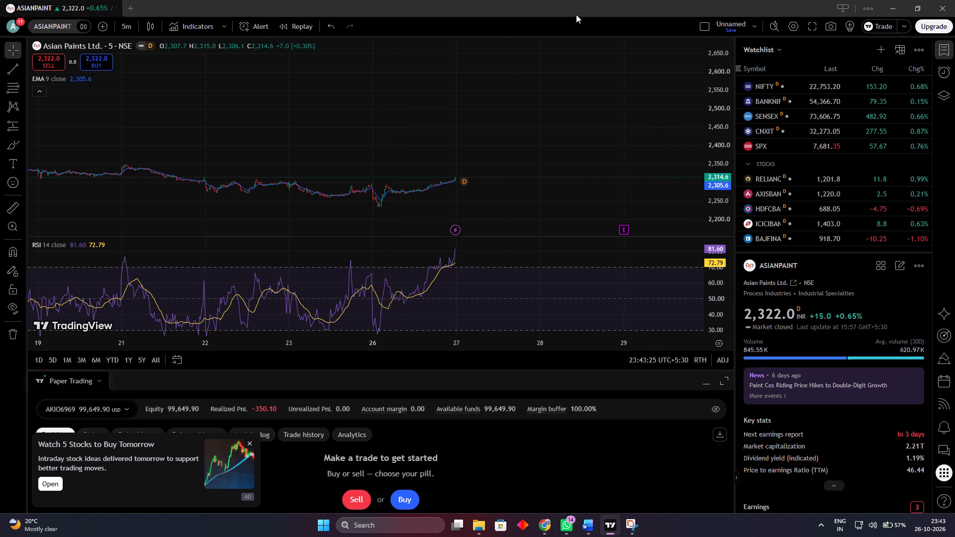
{"action": "key", "text": "alt+Tab"}
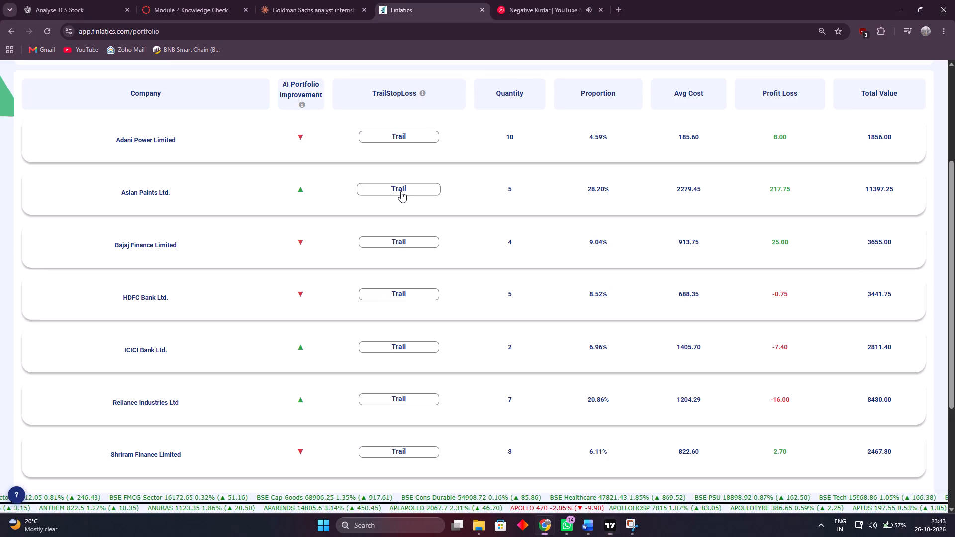
{"action": "key", "text": "alt+Tab"}
In the Word caption, delete the closing clause about the end-of-day spike, keeping the text up to "1D timeframe,".
{"action": "key", "text": "alt+Tab"}
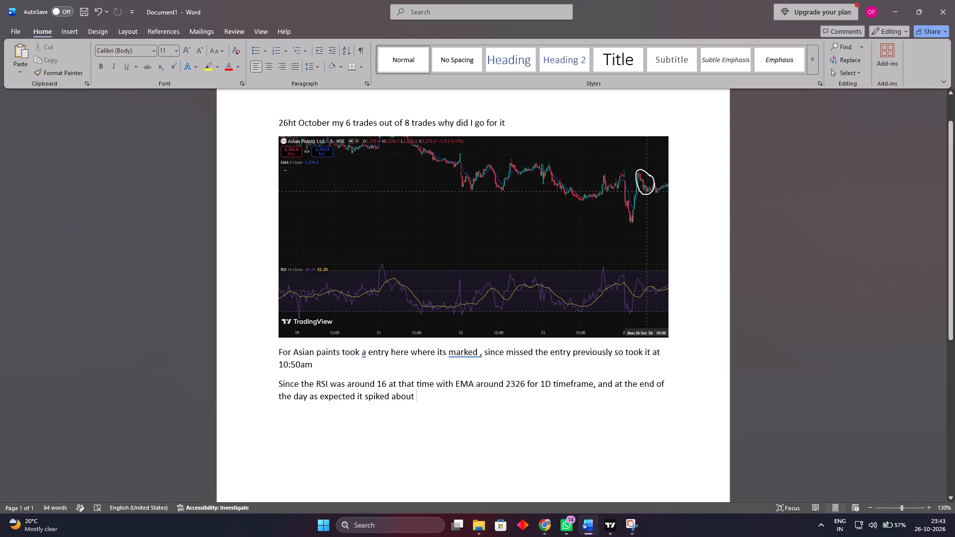
{"action": "key", "text": "BackSpace"}
{"action": "key", "text": "BackSpace"}
{"action": "key", "text": "BackSpace"}
{"action": "key", "text": "BackSpace"}
{"action": "key", "text": "BackSpace"}
{"action": "key", "text": "BackSpace"}
{"action": "key", "text": "BackSpace"}
{"action": "key", "text": "BackSpace"}
{"action": "key", "text": "BackSpace"}
{"action": "key", "text": "BackSpace"}
{"action": "key", "text": "BackSpace"}
{"action": "key", "text": "BackSpace"}
{"action": "key", "text": "BackSpace"}
{"action": "key", "text": "BackSpace"}
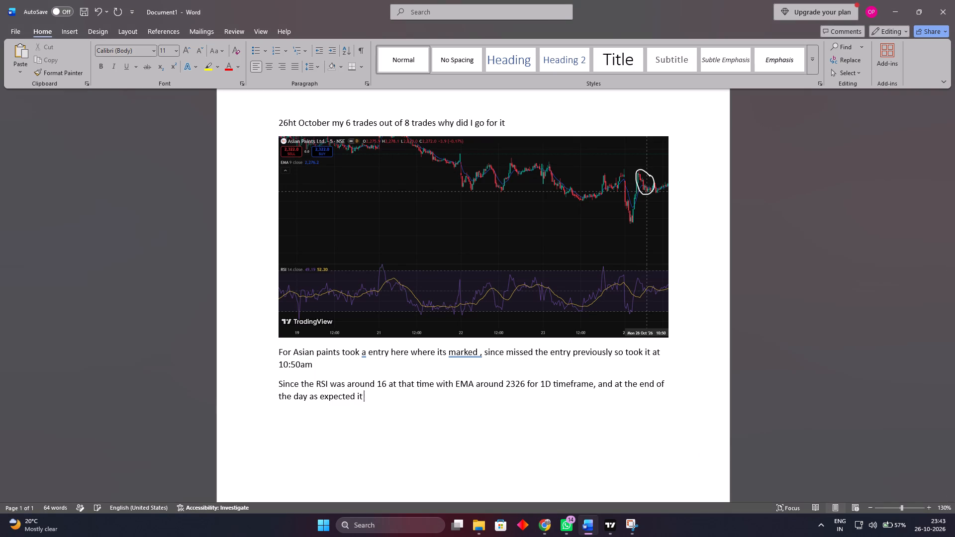
{"action": "key", "text": "BackSpace"}
{"action": "key", "text": "BackSpace"}
{"action": "key", "text": "BackSpace"}
{"action": "key", "text": "BackSpace"}
{"action": "key", "text": "BackSpace"}
{"action": "key", "text": "BackSpace"}
{"action": "key", "text": "BackSpace"}
{"action": "key", "text": "BackSpace"}
{"action": "key", "text": "BackSpace"}
{"action": "key", "text": "BackSpace"}
{"action": "key", "text": "BackSpace"}
{"action": "key", "text": "BackSpace"}
{"action": "key", "text": "BackSpace"}
{"action": "key", "text": "BackSpace"}
{"action": "key", "text": "BackSpace"}
{"action": "key", "text": "BackSpace"}
{"action": "key", "text": "BackSpace"}
{"action": "key", "text": "BackSpace"}
{"action": "key", "text": "BackSpace"}
{"action": "key", "text": "BackSpace"}
{"action": "key", "text": "BackSpace"}
{"action": "key", "text": "BackSpace"}
{"action": "key", "text": "BackSpace"}
{"action": "key", "text": "BackSpace"}
{"action": "key", "text": "BackSpace"}
{"action": "key", "text": "BackSpace"}
{"action": "key", "text": "BackSpace"}
{"action": "key", "text": "BackSpace"}
{"action": "key", "text": "BackSpace"}
{"action": "key", "text": "BackSpace"}
{"action": "key", "text": "BackSpace"}
{"action": "key", "text": "BackSpace"}
{"action": "key", "text": "BackSpace"}
{"action": "key", "text": "BackSpace"}
{"action": "key", "text": "BackSpace"}
{"action": "key", "text": "BackSpace"}
{"action": "key", "text": "BackSpace"}
{"action": "key", "text": "BackSpace"}
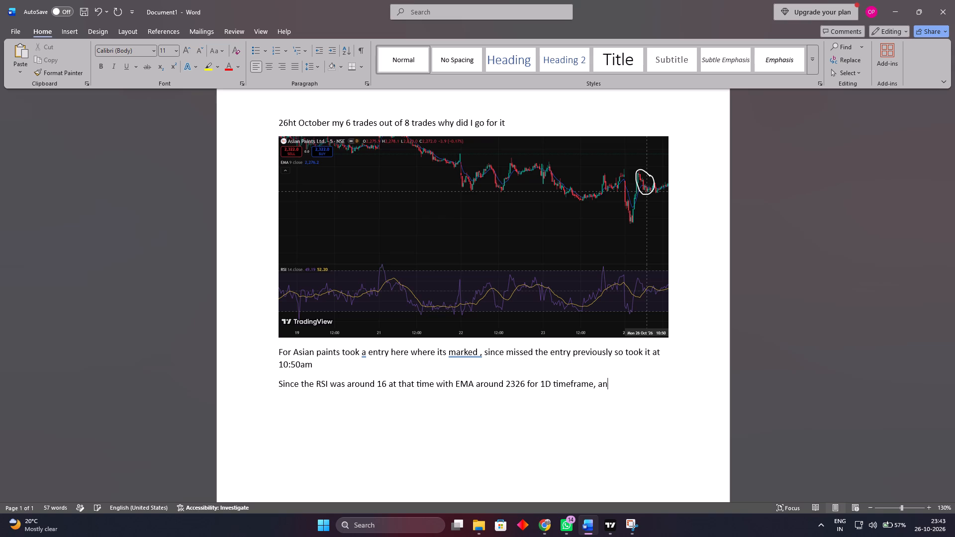
{"action": "key", "text": "BackSpace"}
{"action": "key", "text": "BackSpace"}
Continue the sentence after "1D timeframe," with "for a long term investment this feels".
{"action": "key", "text": "o"}
{"action": "key", "text": "BackSpace"}
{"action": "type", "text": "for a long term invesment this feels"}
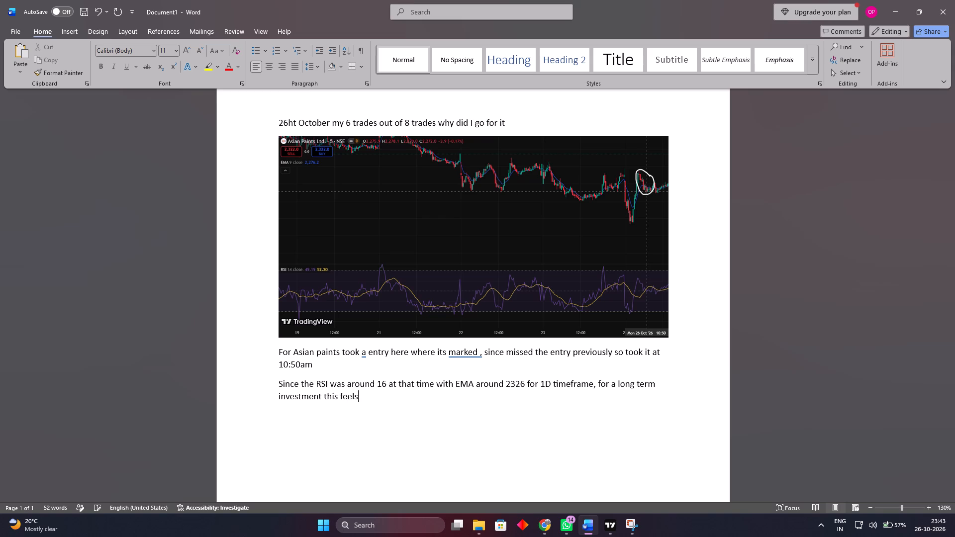
Finish the RSI sentence with "to me after 1 and a half month(expected end of this course) this will be in profit".
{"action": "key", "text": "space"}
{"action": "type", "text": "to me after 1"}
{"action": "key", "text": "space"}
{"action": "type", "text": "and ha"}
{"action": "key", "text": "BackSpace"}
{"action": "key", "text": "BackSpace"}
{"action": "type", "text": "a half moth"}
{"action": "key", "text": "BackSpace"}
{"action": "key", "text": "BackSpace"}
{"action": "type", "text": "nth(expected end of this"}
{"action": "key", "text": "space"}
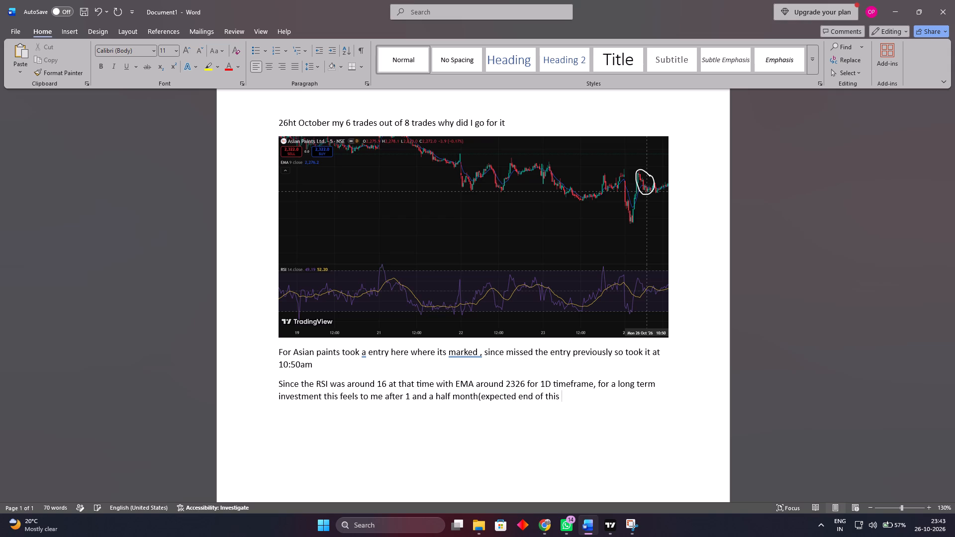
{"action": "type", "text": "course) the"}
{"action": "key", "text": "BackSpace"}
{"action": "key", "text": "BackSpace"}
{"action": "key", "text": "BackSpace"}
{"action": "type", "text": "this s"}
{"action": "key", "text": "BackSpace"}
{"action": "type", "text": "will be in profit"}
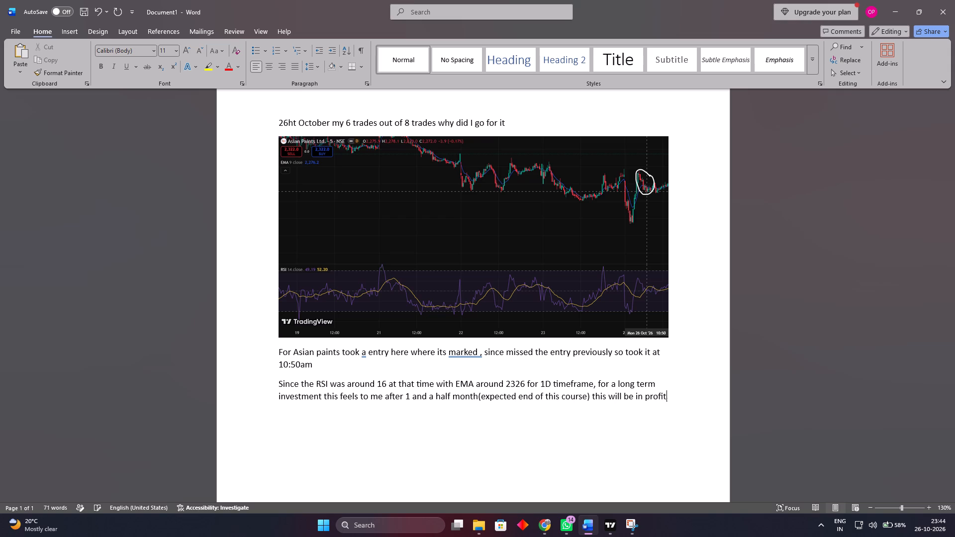
Copy the entire contents of the document, including the chart image, and deselect it.
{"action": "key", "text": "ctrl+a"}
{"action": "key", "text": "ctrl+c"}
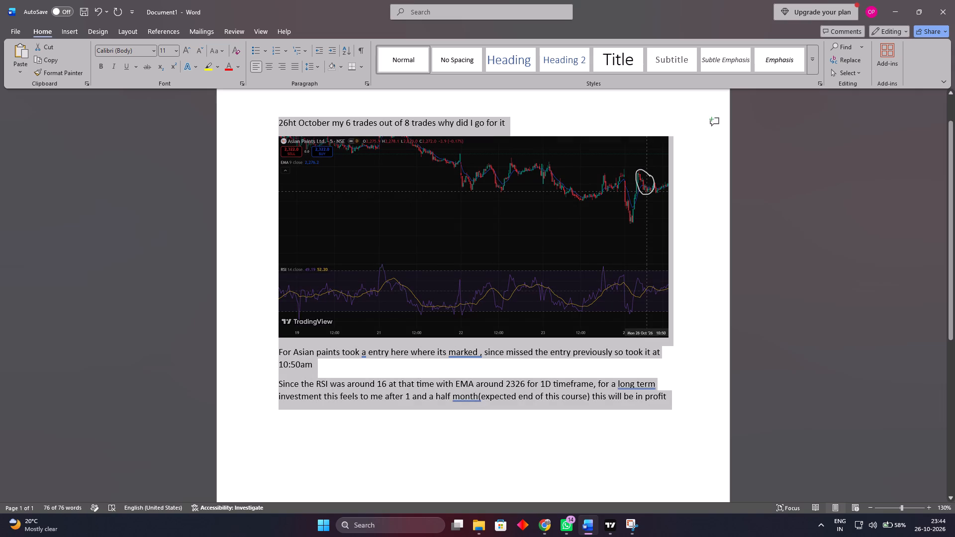
{"action": "left_click", "coordinate": [263, 267]}
Save the document as "Finlatics trade why" in the local Documents folder on the C: drive.
{"action": "key", "text": "ctrl+s"}
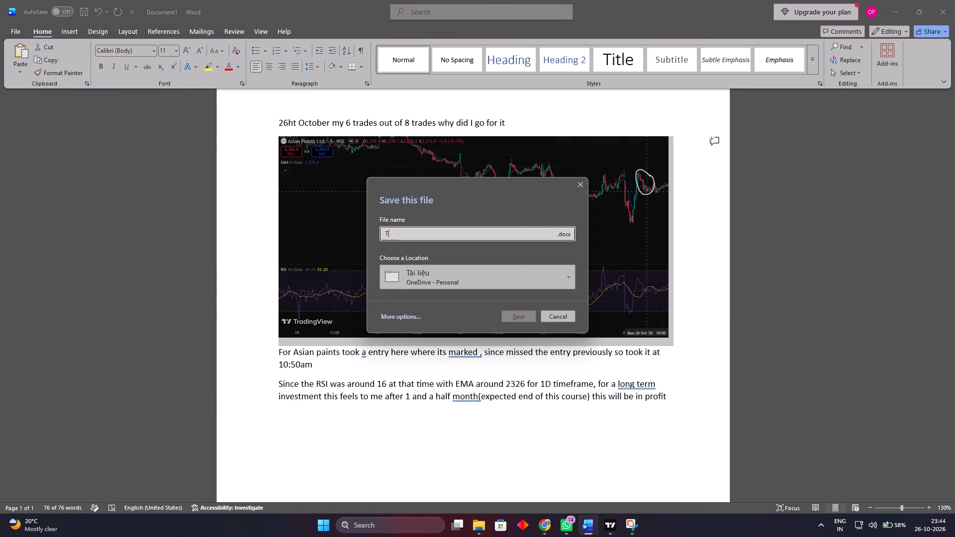
{"action": "key", "text": "BackSpace"}
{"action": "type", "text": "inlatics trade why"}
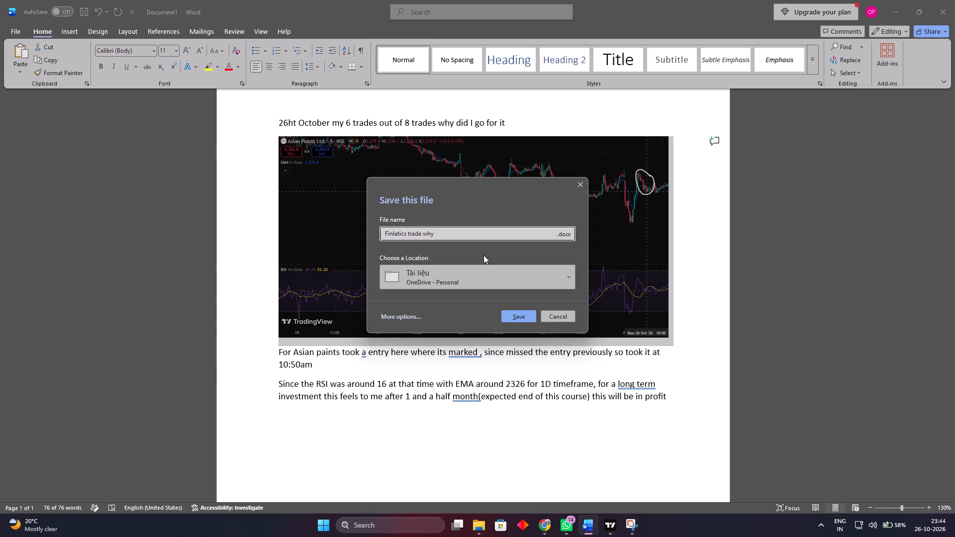
{"action": "left_click", "coordinate": [492, 268]}
{"action": "left_click", "coordinate": [468, 321]}
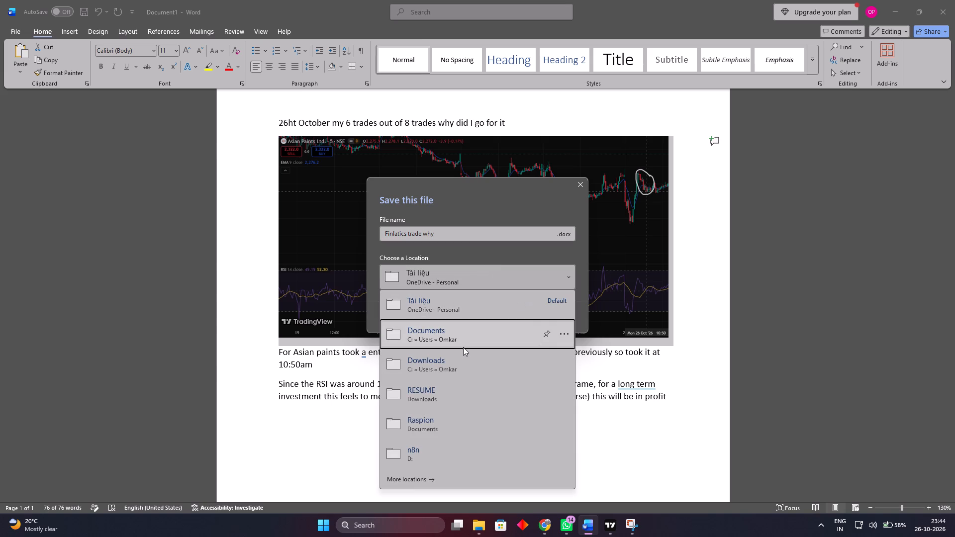
{"action": "left_click", "coordinate": [462, 347]}
{"action": "left_click", "coordinate": [485, 333]}
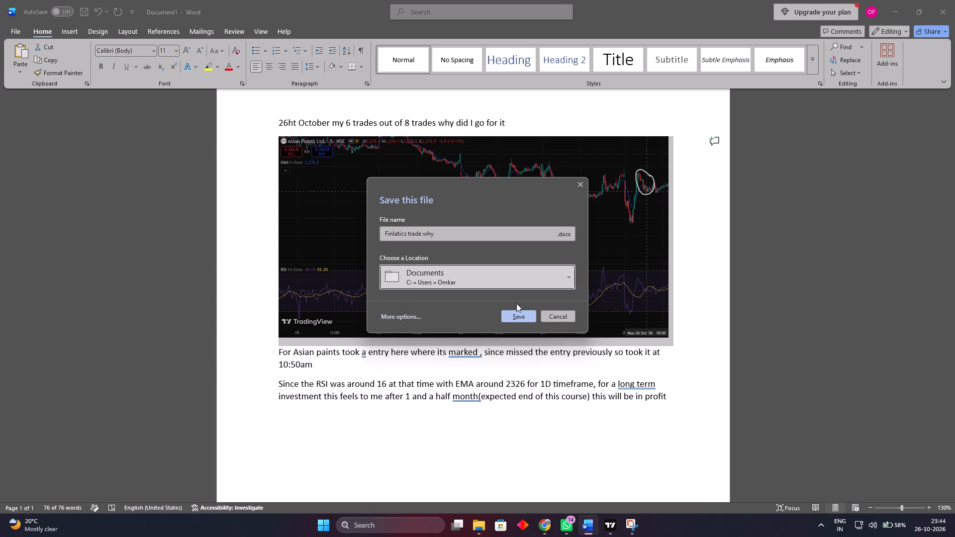
{"action": "left_click", "coordinate": [519, 318]}
Close the saved Word document and the Snipping Tool window holding the marked Asian Paints chart.
{"action": "left_click", "coordinate": [954, 0]}
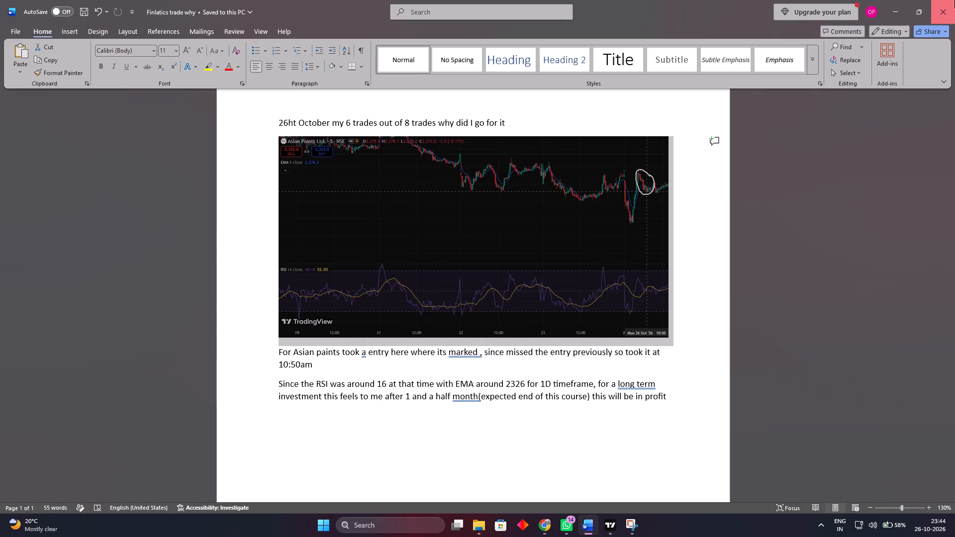
{"action": "key", "text": "alt+Tab"}
{"action": "key", "text": "alt+Tab"}
{"action": "key", "text": "alt+F4"}
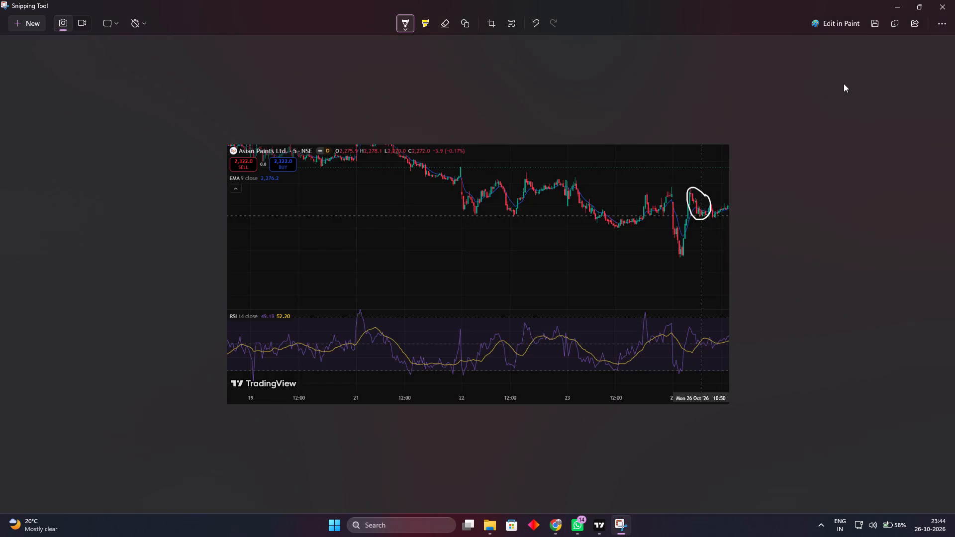
Switch from the Finlatics portfolio to the Asian Paints chart in TradingView.
{"action": "key", "text": "alt+Tab"}
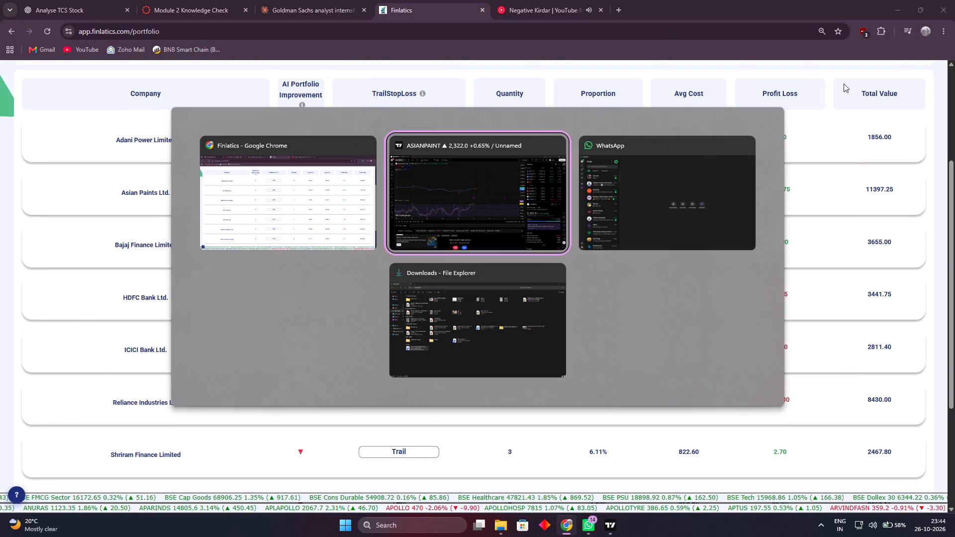